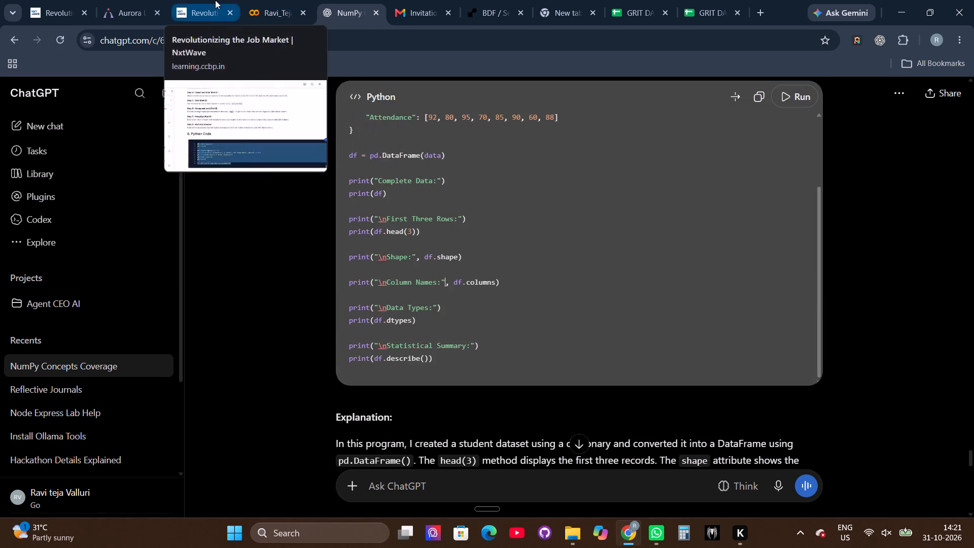
left_click(386, 402)
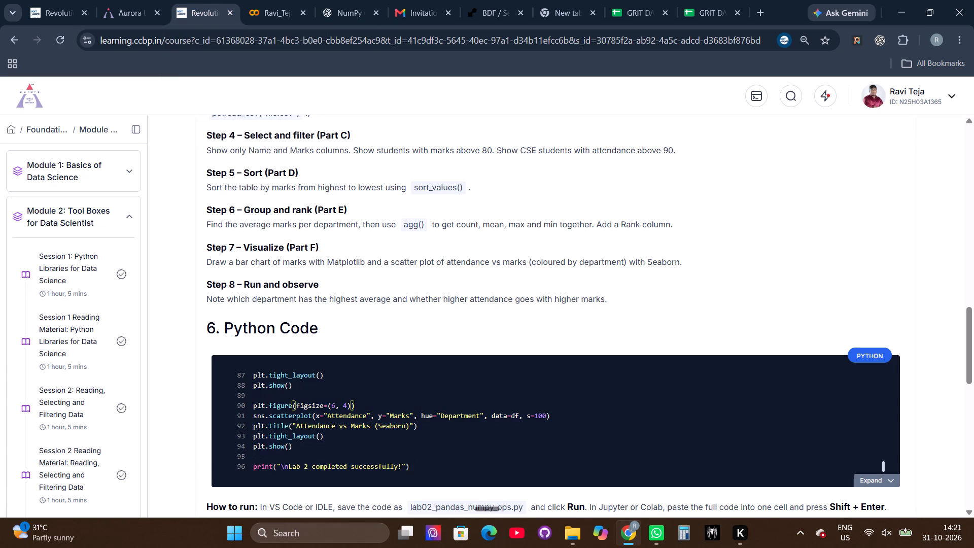
scroll(356, 457, "up", 1)
scroll(356, 457, "down", 1)
scroll(386, 402, "up", 2)
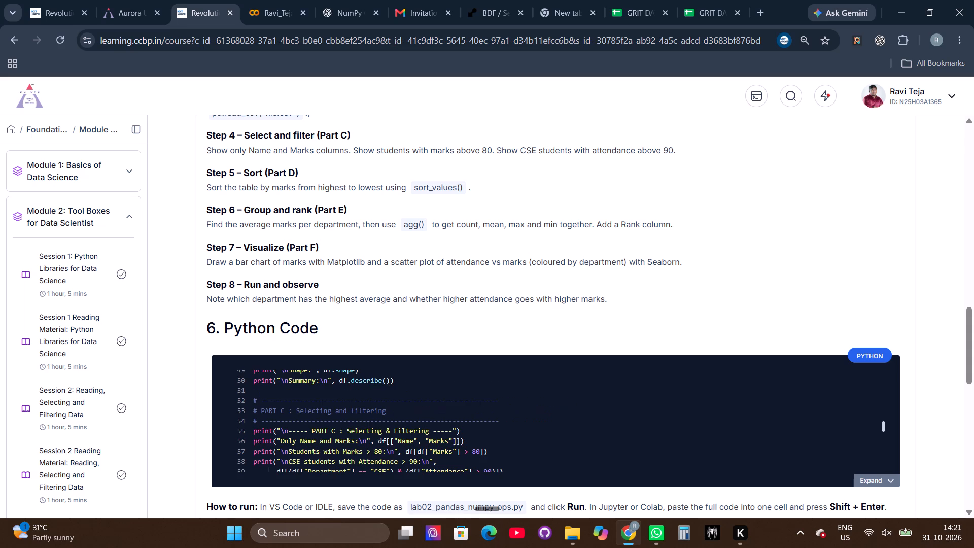
scroll(392, 440, "down", 1)
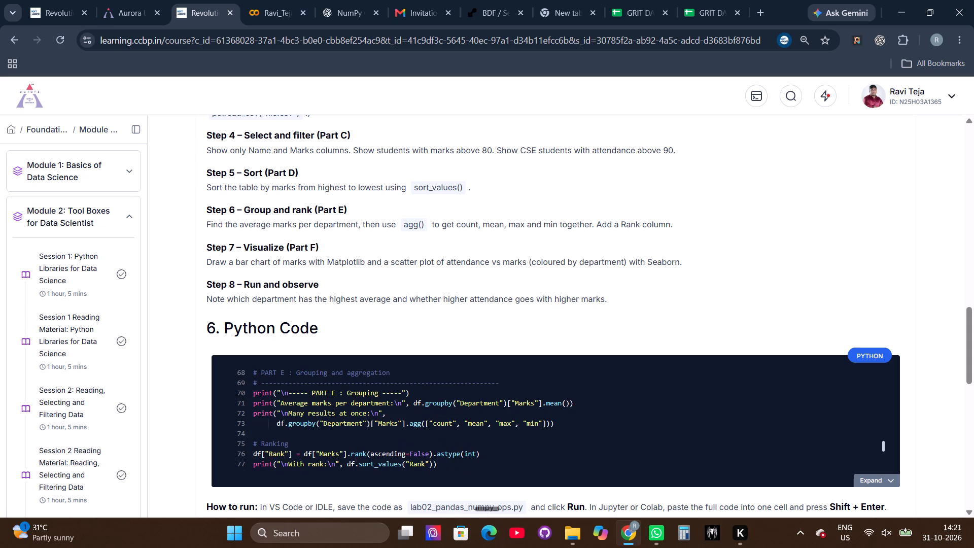
scroll(392, 440, "down", 1)
scroll(392, 439, "up", 1)
scroll(392, 439, "down", 1)
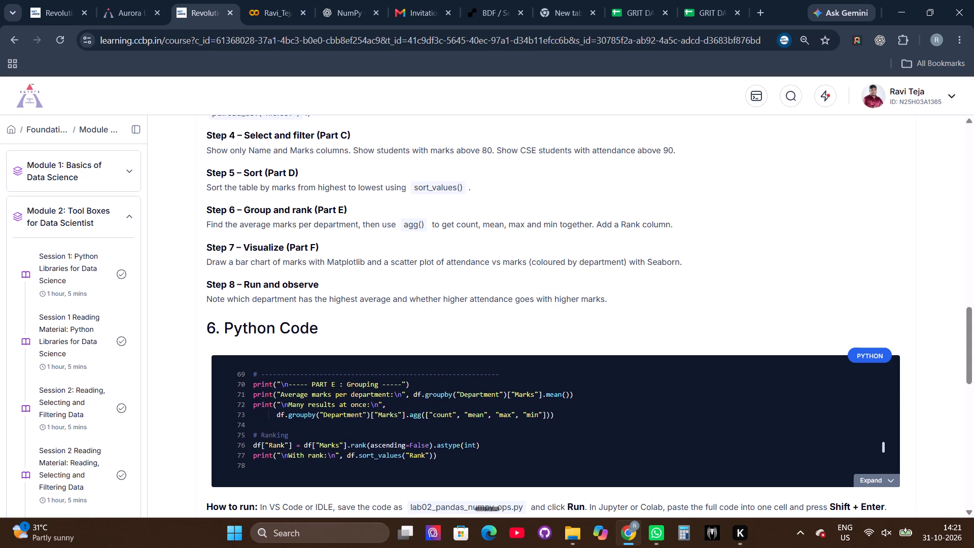
scroll(392, 439, "down", 4)
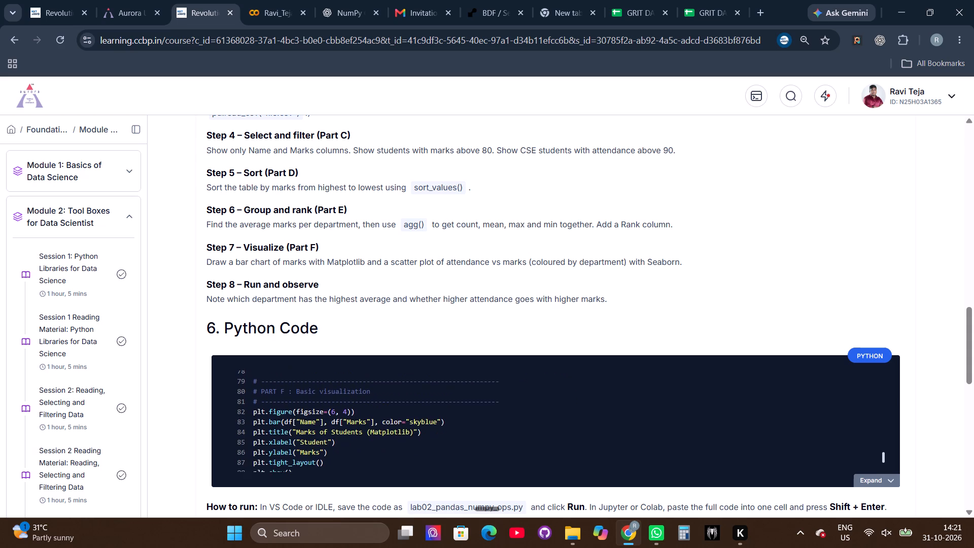
scroll(392, 439, "down", 3)
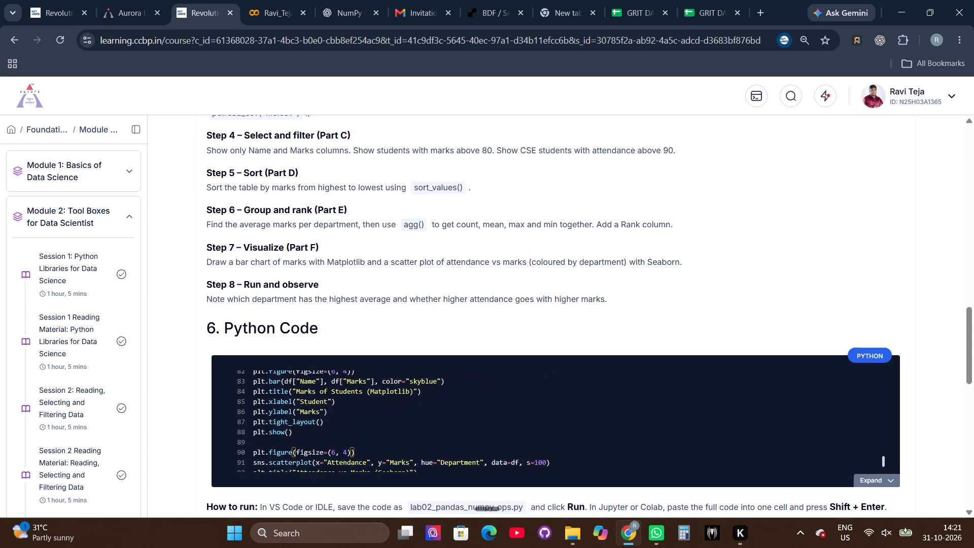
scroll(392, 439, "right", 1)
scroll(392, 439, "up", 2)
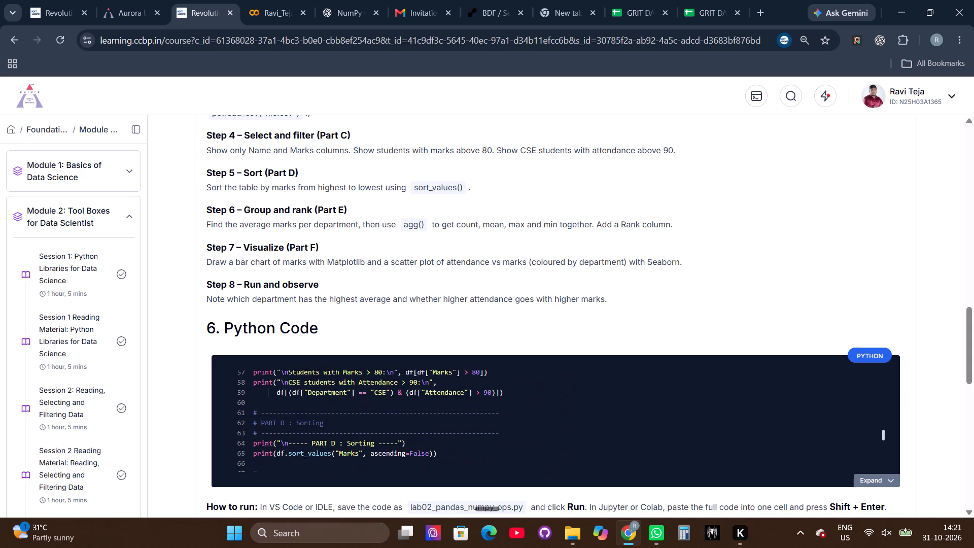
scroll(392, 439, "up", 2)
scroll(392, 439, "down", 2)
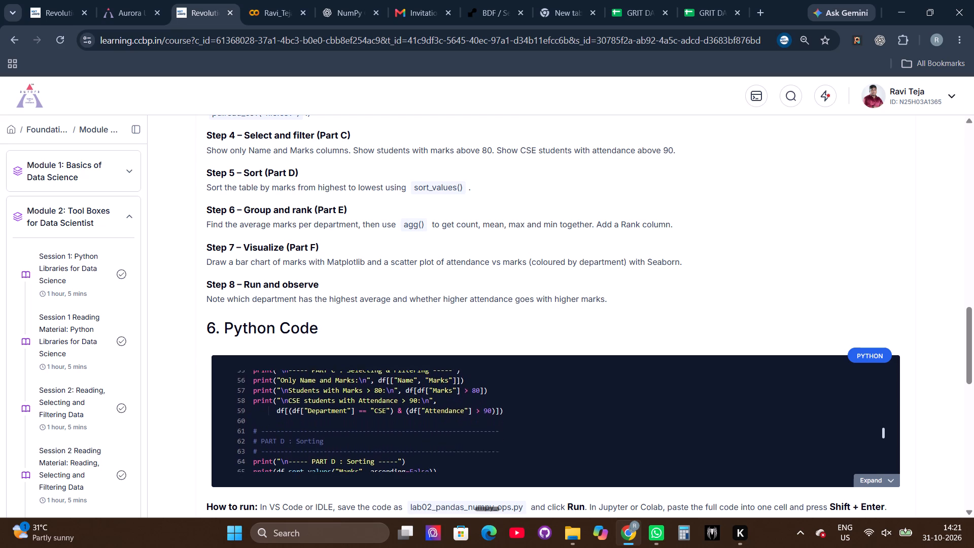
scroll(392, 439, "down", 1)
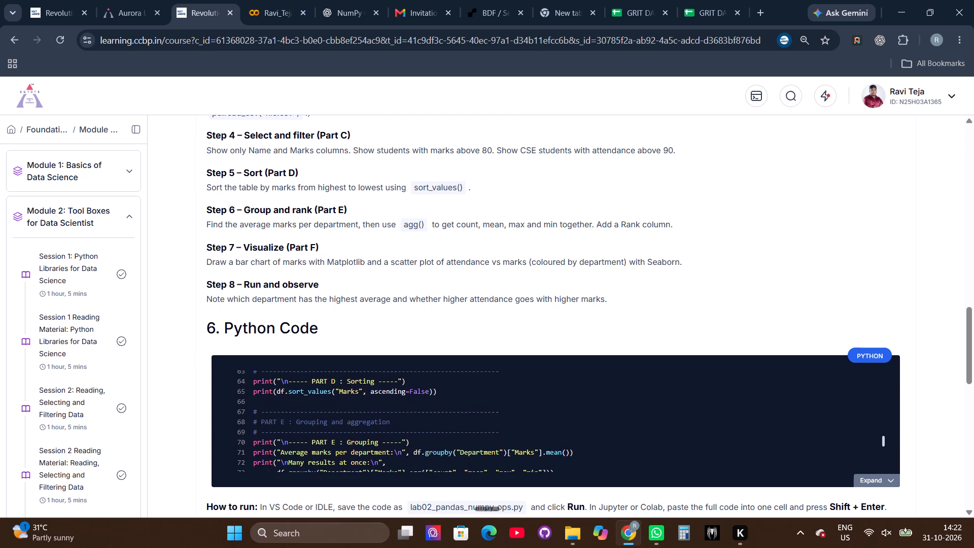
scroll(392, 439, "up", 2)
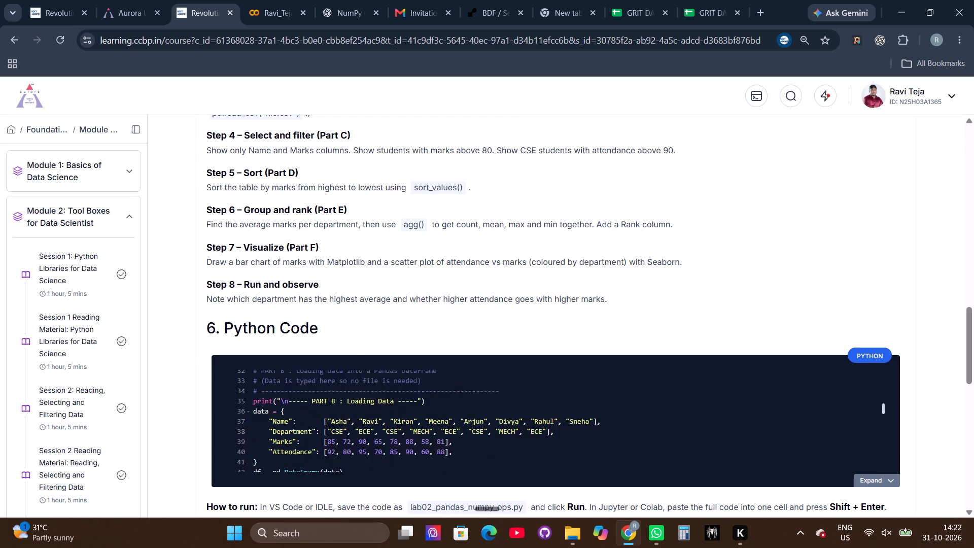
scroll(392, 439, "up", 3)
scroll(392, 439, "down", 2)
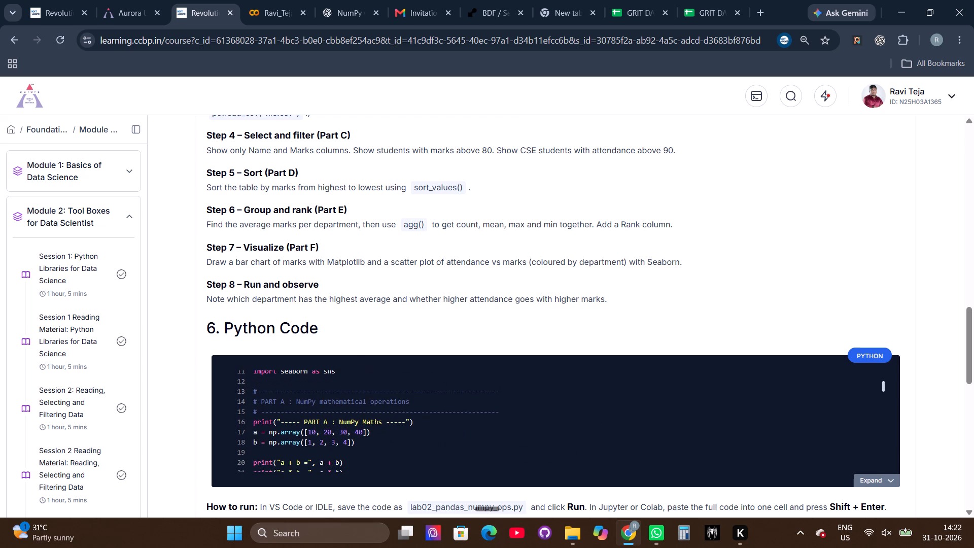
In the FDS LABS Colab notebook, delete the dashed comment lines around the Part C heading and the blank line above it.
left_click(280, 0)
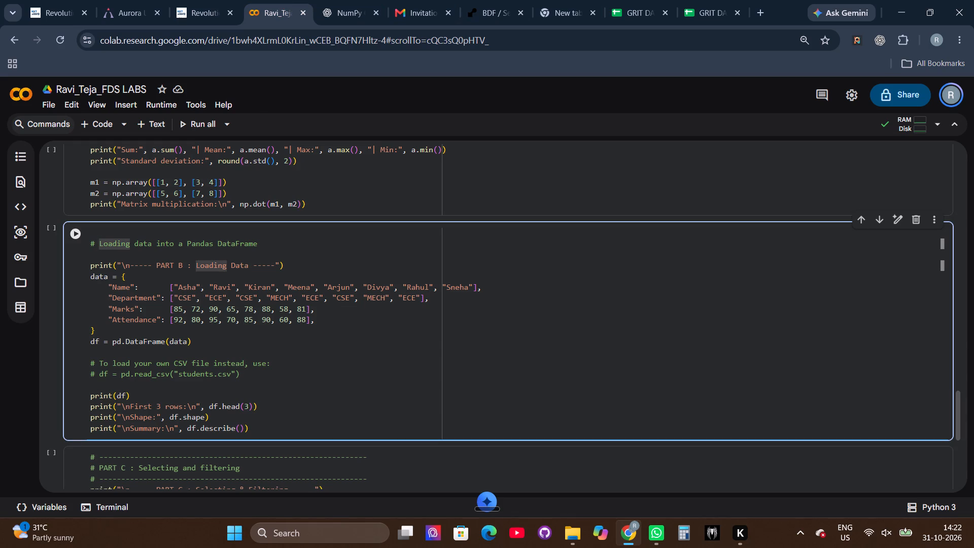
left_click(199, 370)
scroll(249, 441, "down", 1)
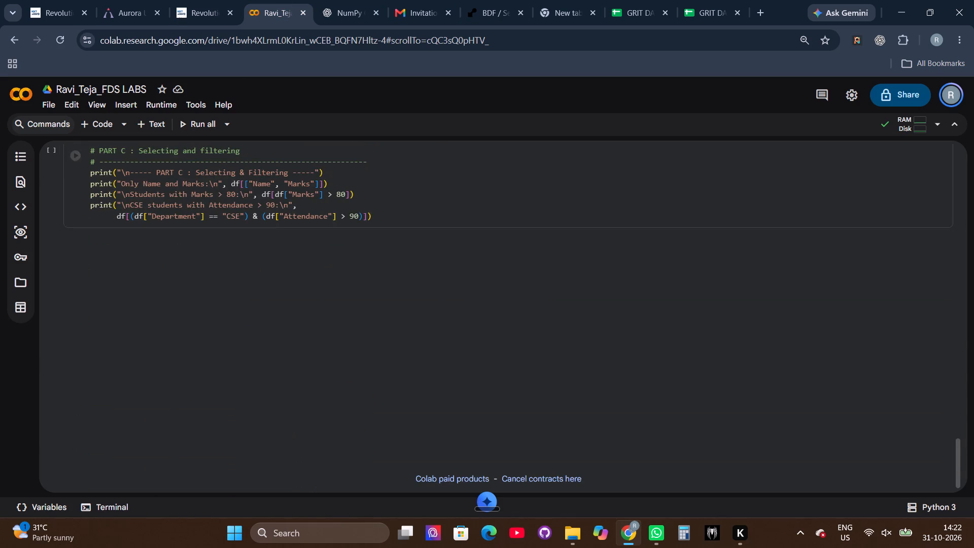
scroll(200, 257, "up", 1)
left_click_drag(373, 244, 167, 242)
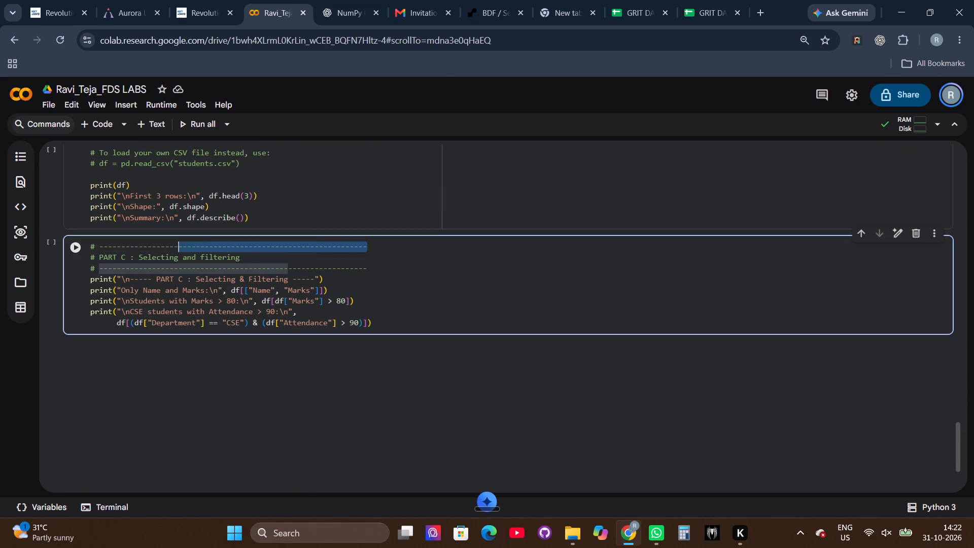
left_click_drag(167, 242, 91, 239)
key("BackSpace")
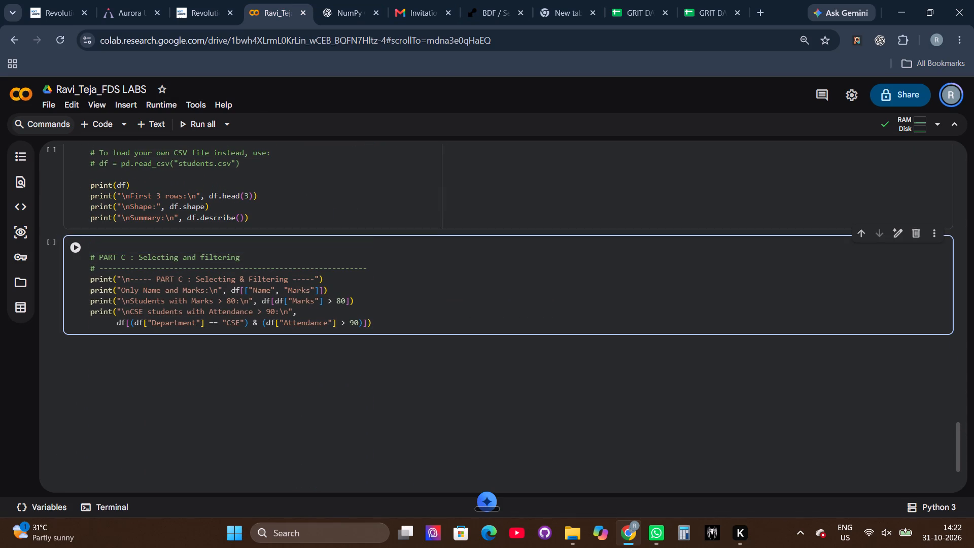
left_click_drag(376, 271, 67, 266)
key("BackSpace")
key("BackSpace")
key("Return")
left_click(86, 260)
left_click(89, 258)
left_click(91, 258)
key("BackSpace")
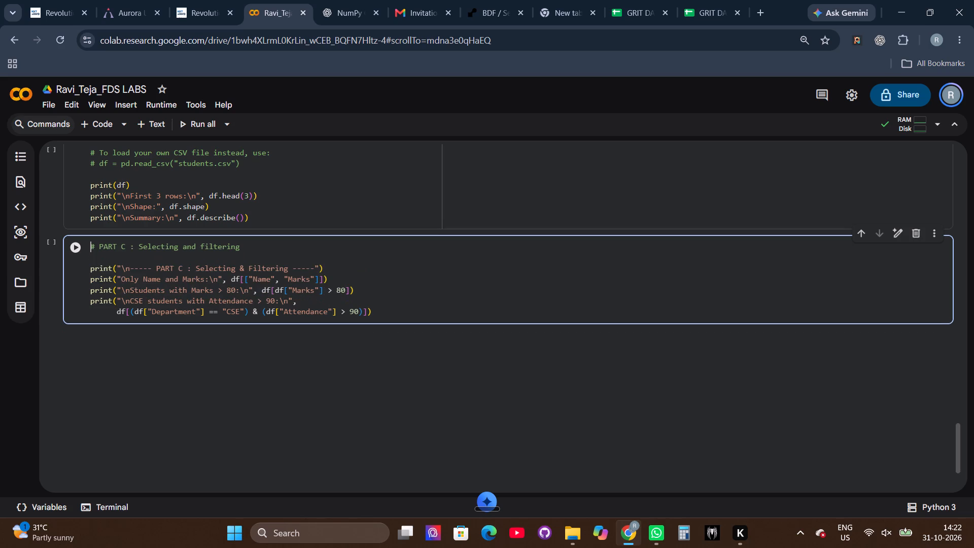
scroll(308, 288, "up", 1)
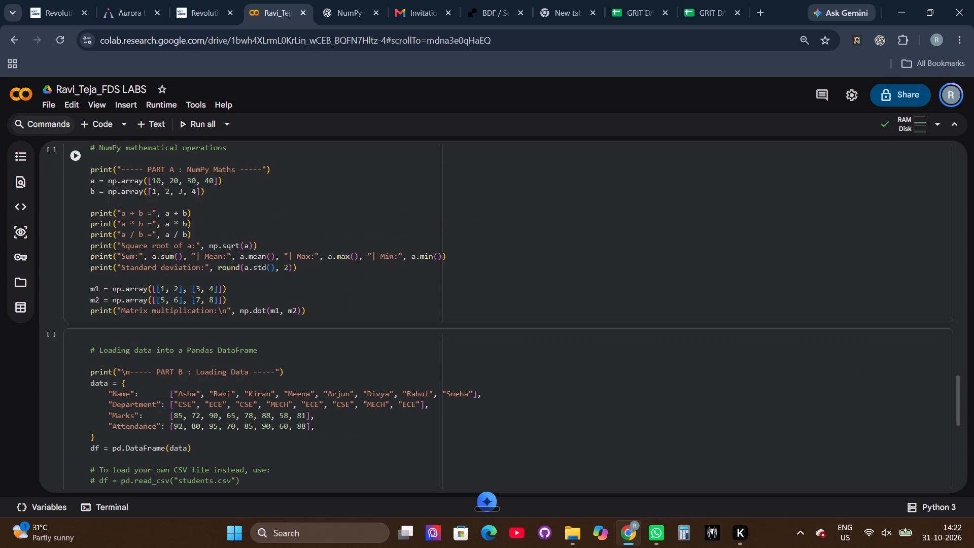
Run the Lab 2 import cell and the NumPy mathematical operations cell in the notebook.
left_click(142, 243)
scroll(147, 229, "up", 1)
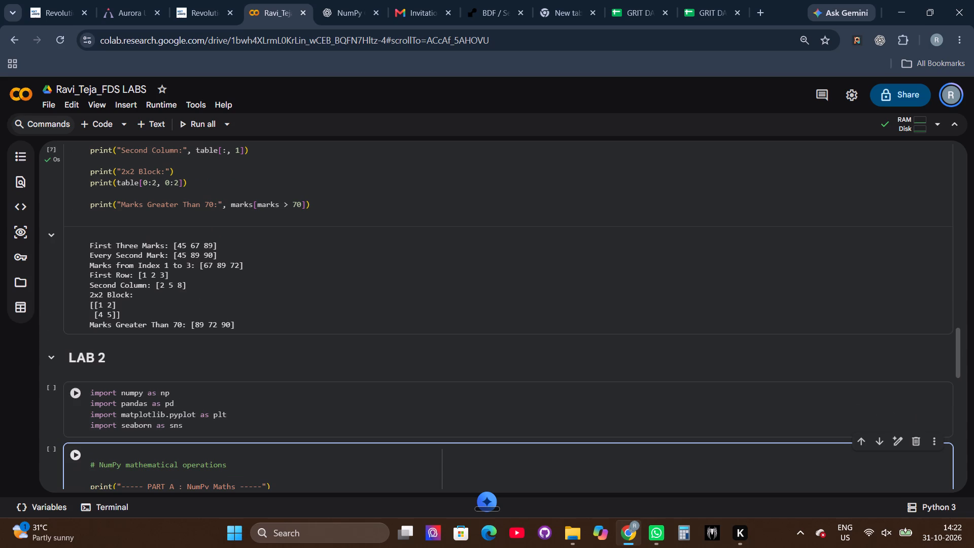
left_click(70, 392)
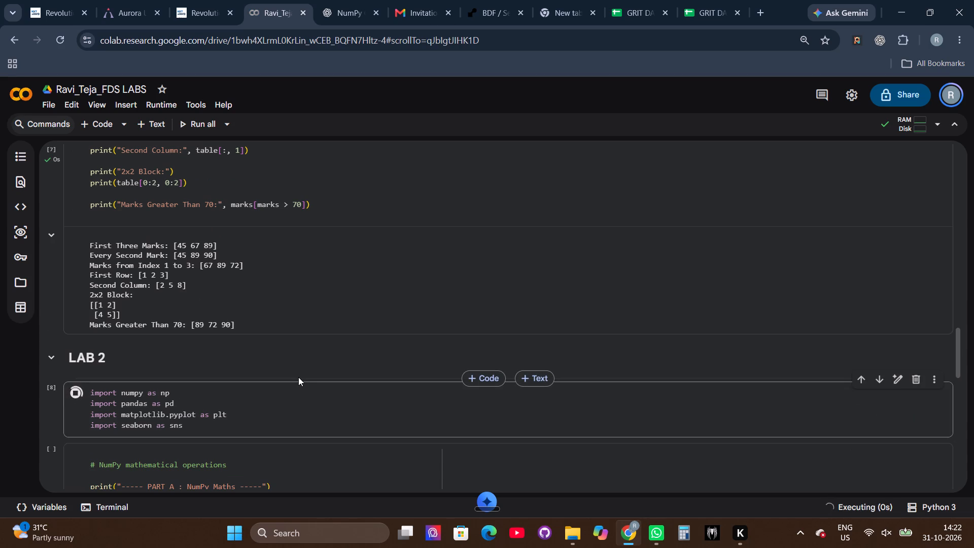
middle_click(347, 315)
middle_click(339, 361)
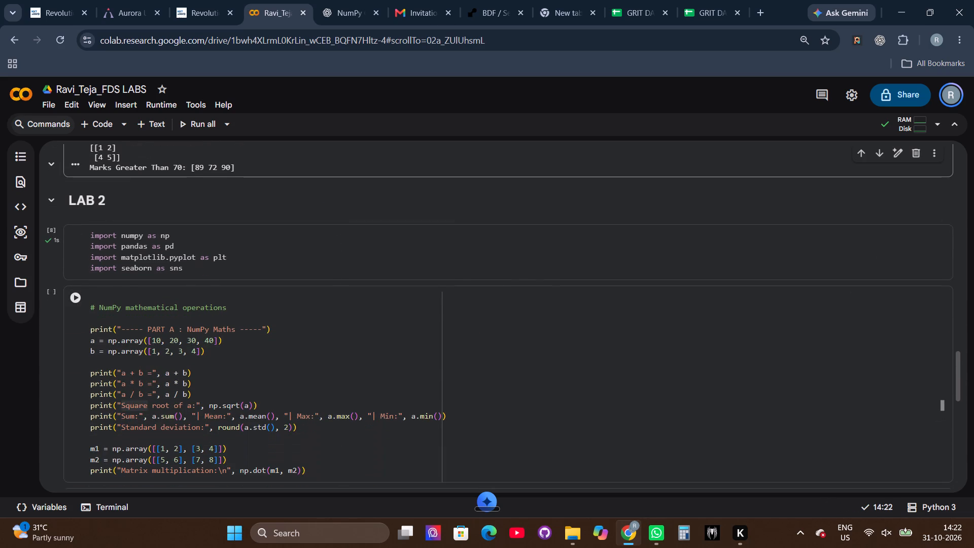
left_click(72, 295)
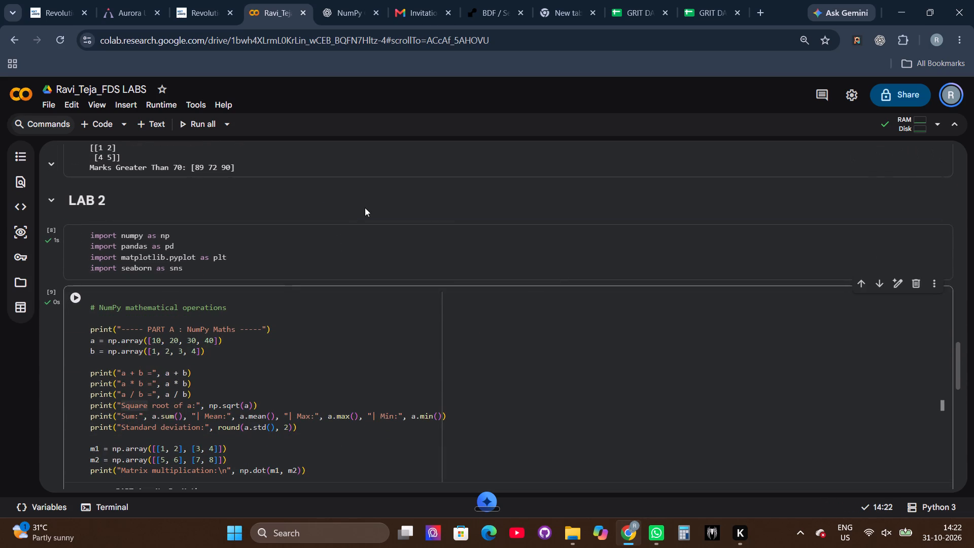
middle_click(365, 208)
middle_click(373, 276)
middle_click(375, 237)
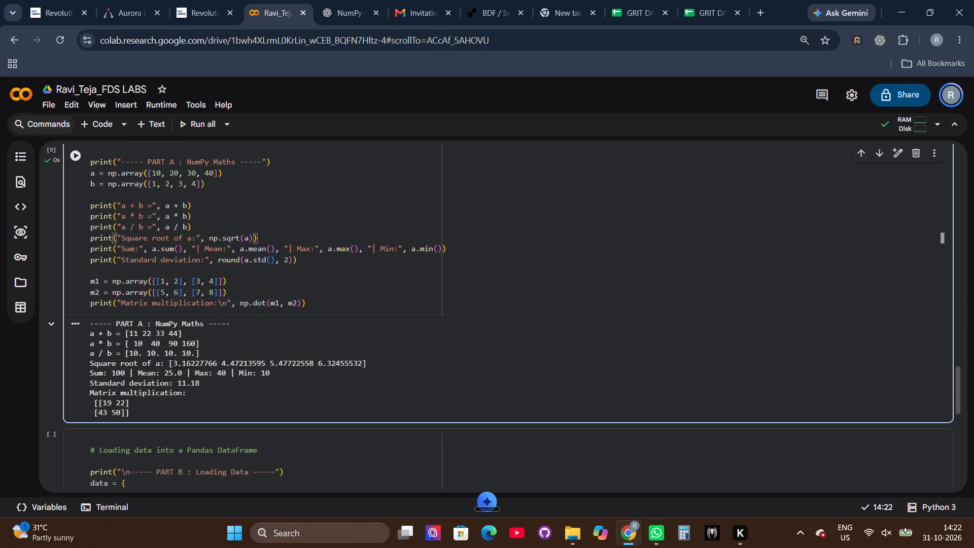
Run the Part B cell that loads data into a Pandas DataFrame and the Part C selecting and filtering cell.
middle_click(374, 330)
middle_click(216, 349)
scroll(187, 310, "up", 1)
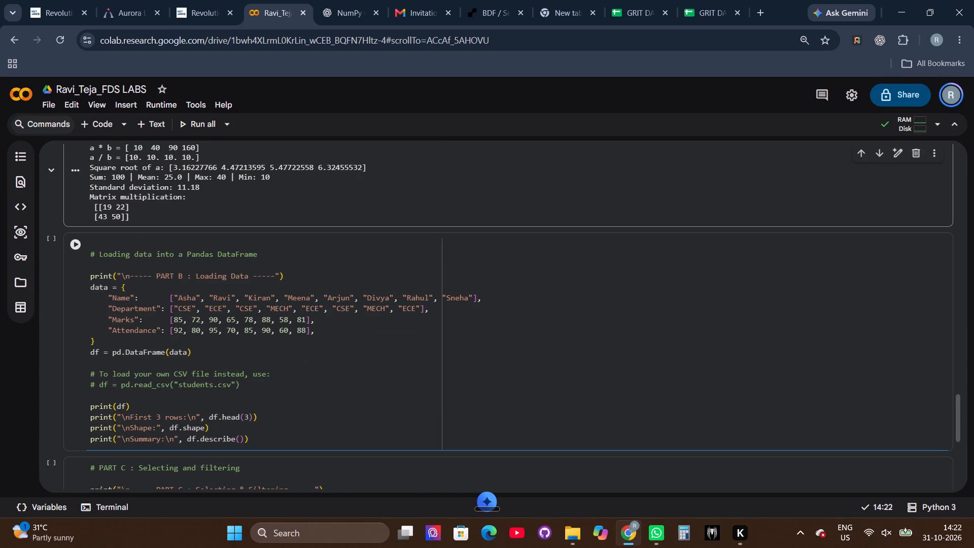
left_click(74, 246)
scroll(208, 340, "down", 1)
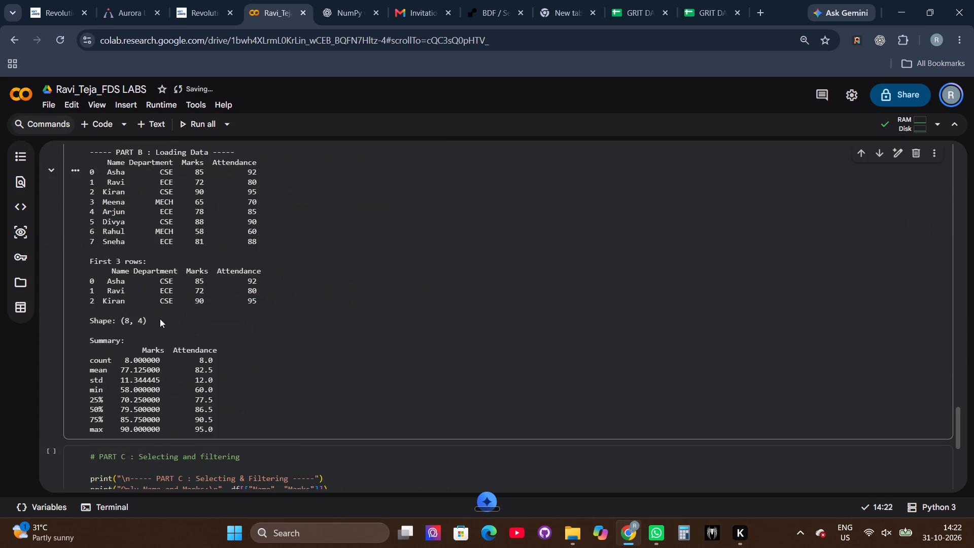
scroll(101, 372, "down", 2)
left_click(75, 155)
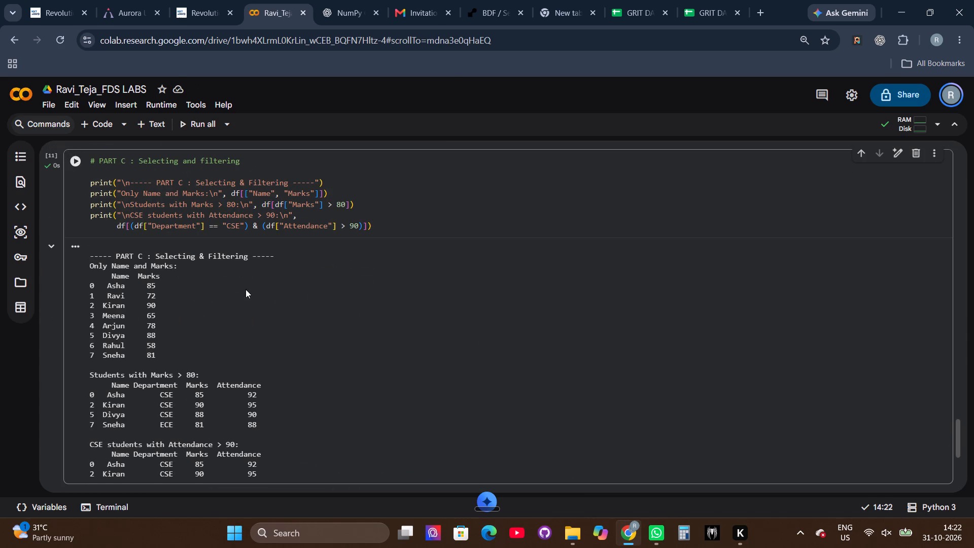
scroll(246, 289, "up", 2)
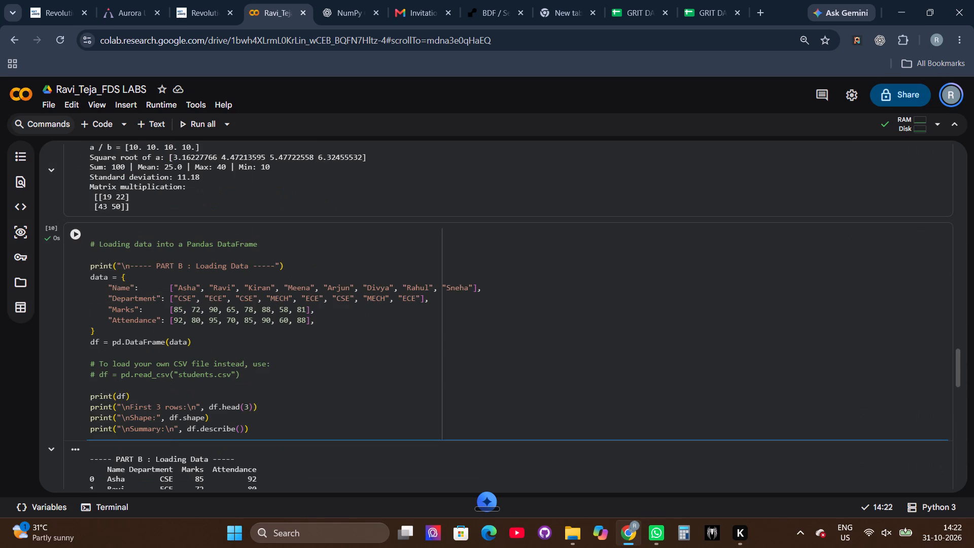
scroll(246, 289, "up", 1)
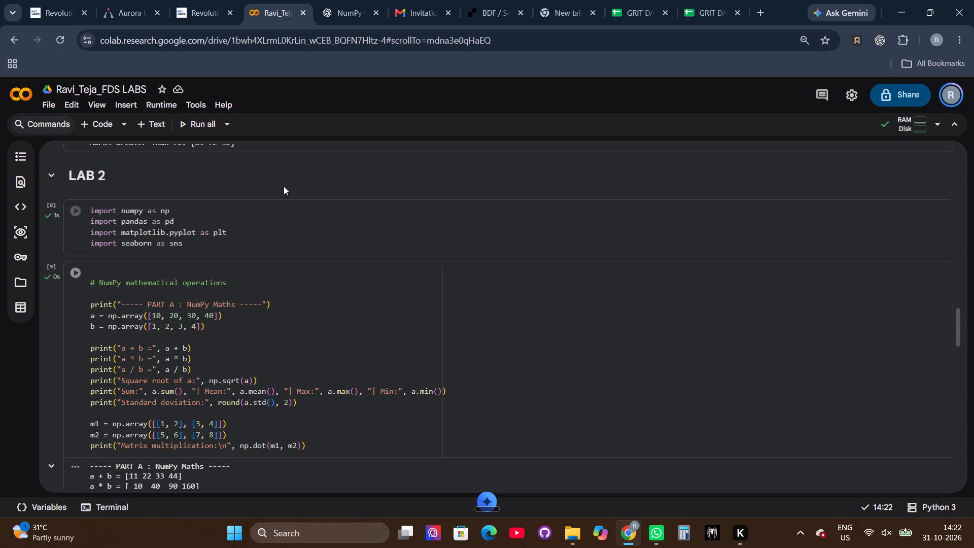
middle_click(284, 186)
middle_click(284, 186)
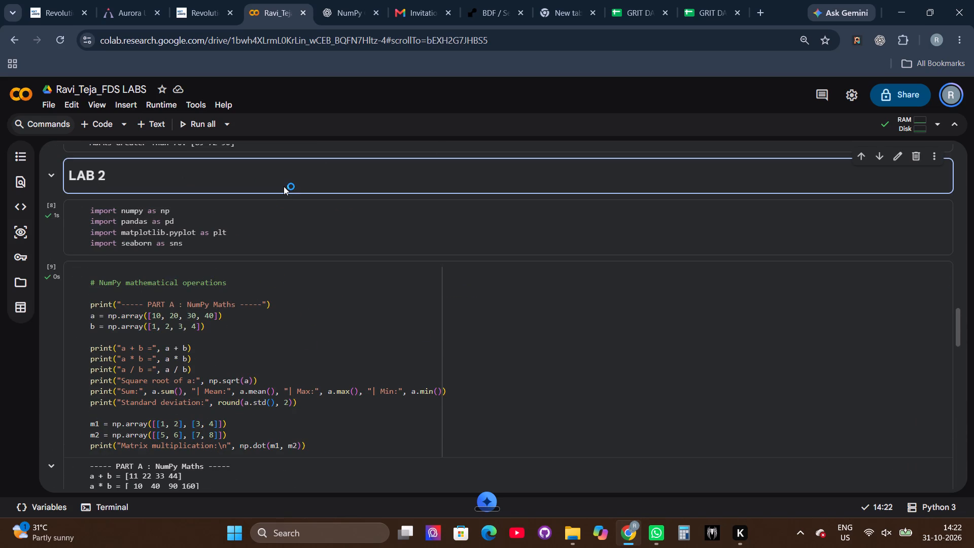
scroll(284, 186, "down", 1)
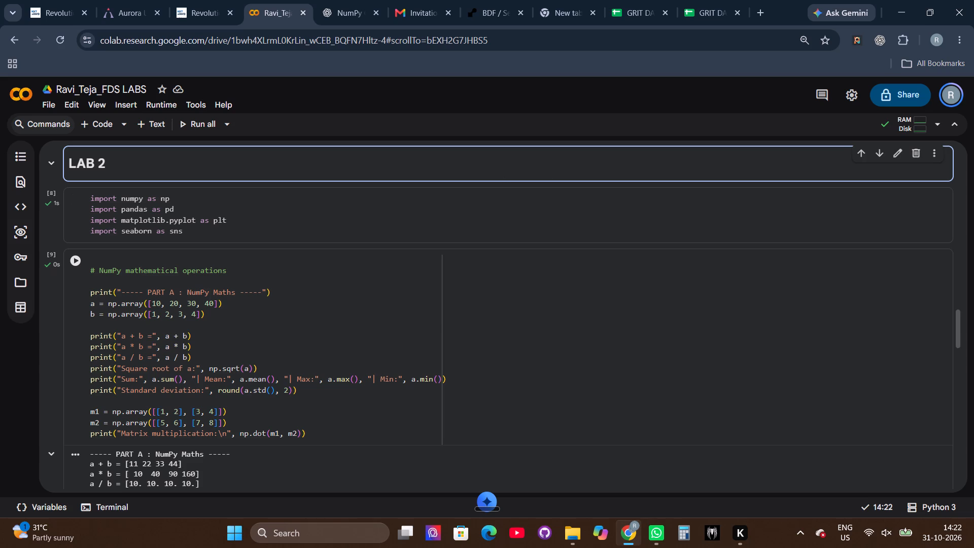
Switch to File Explorer and duplicate the "sample for fds lab" Word document within the FDS folder.
left_click(568, 535)
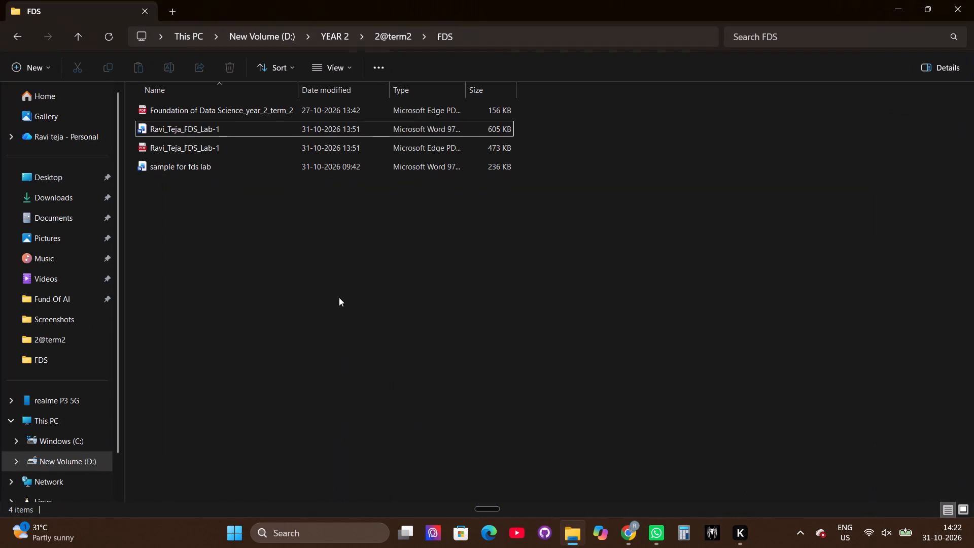
left_click(338, 296)
left_click(219, 163)
right_click(219, 163)
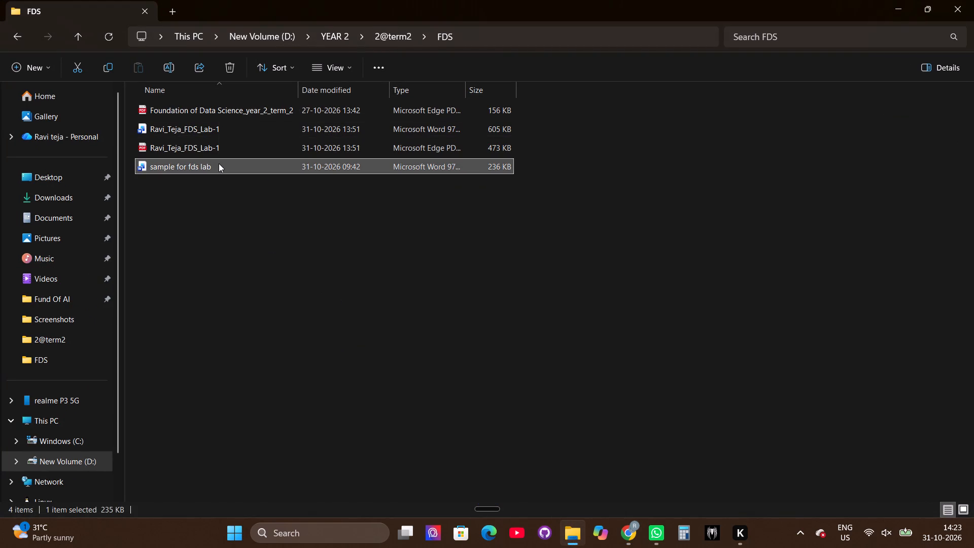
left_click(270, 132)
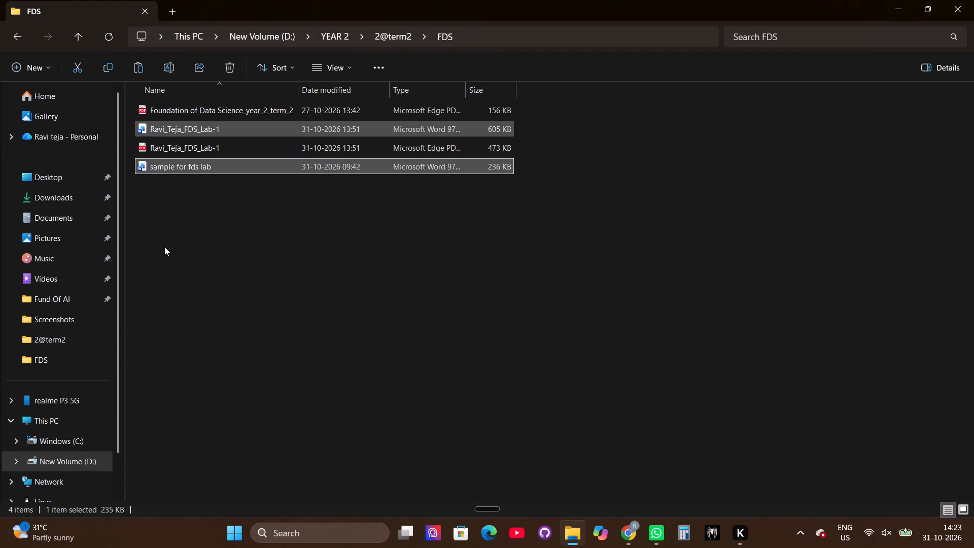
right_click(164, 247)
left_click(172, 222)
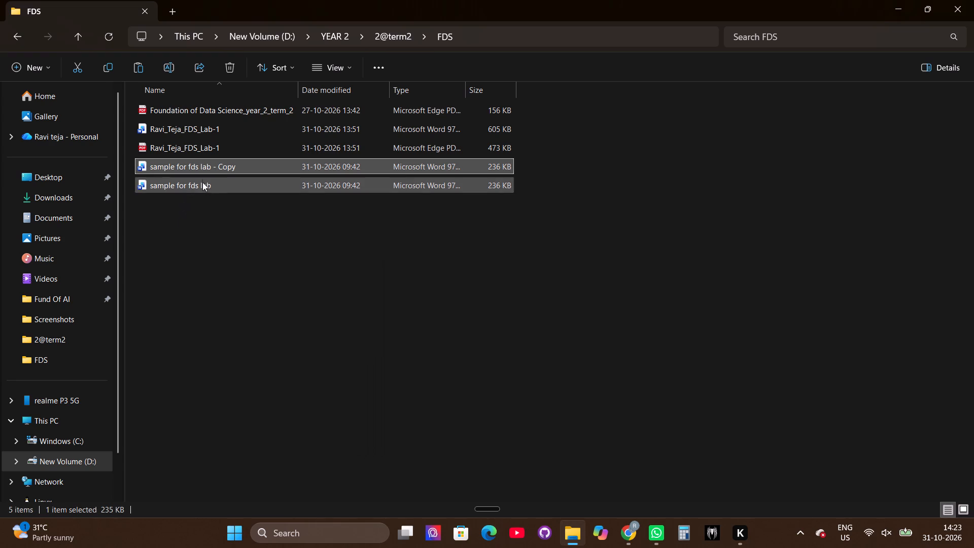
Rename the copied sample document as the student's name followed by "_LAB-2", with underscores between the name parts.
right_click(207, 167)
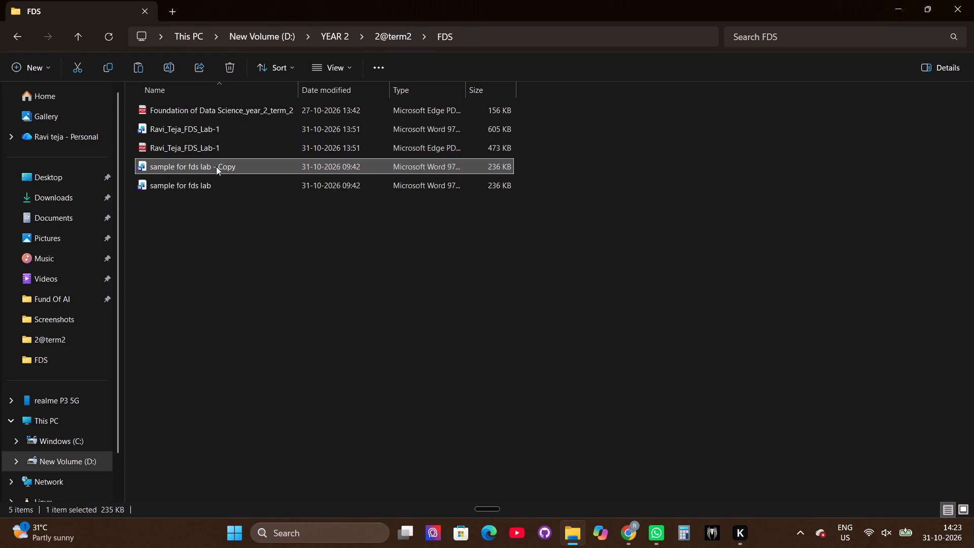
left_click(310, 126)
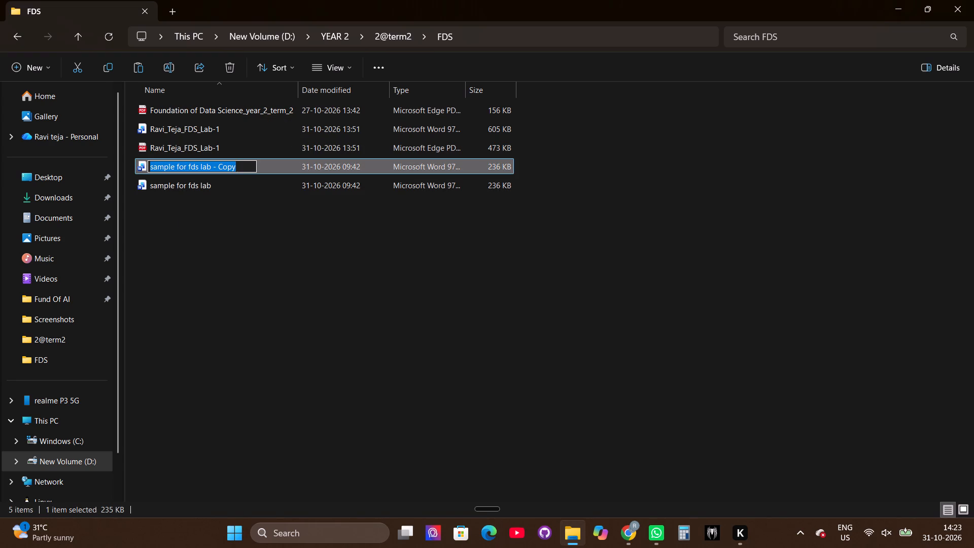
key("BackSpace")
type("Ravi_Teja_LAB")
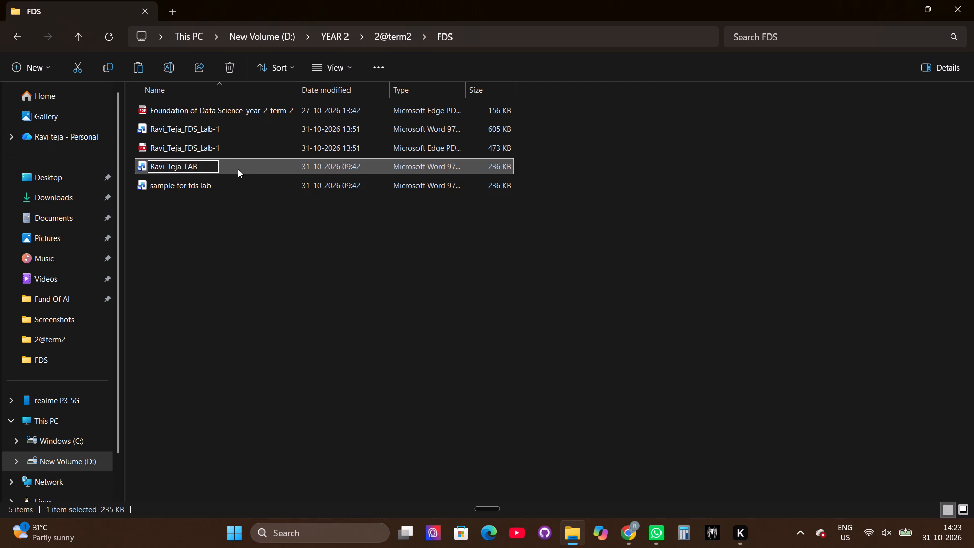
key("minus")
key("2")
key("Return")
left_click(229, 263)
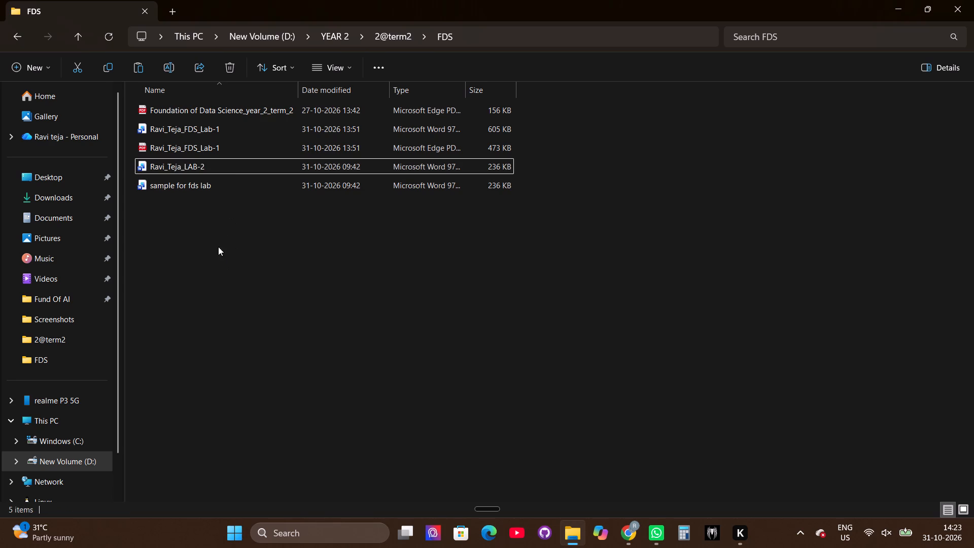
Insert "FDS_" before "LAB-2" in the new document's file name.
right_click(178, 166)
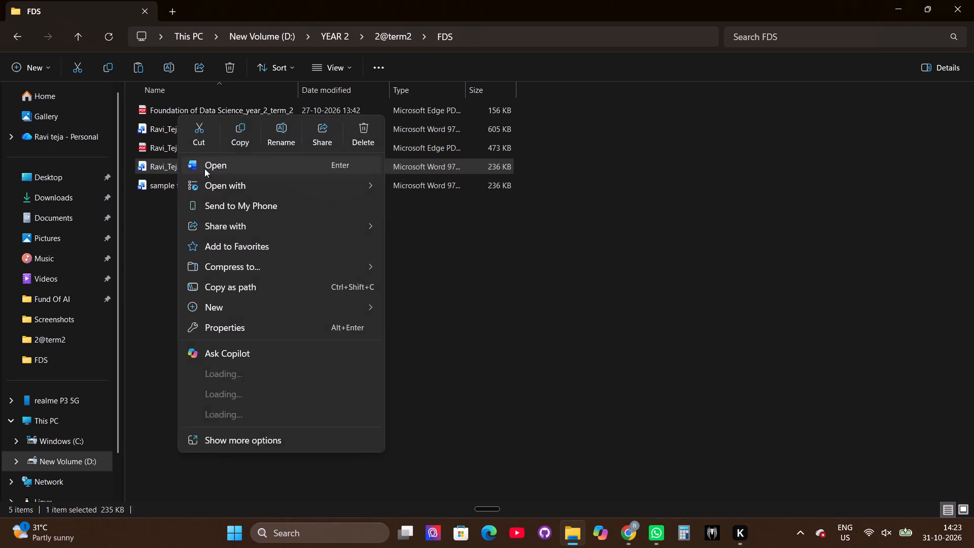
left_click(288, 127)
left_click(192, 164)
left_click(186, 164)
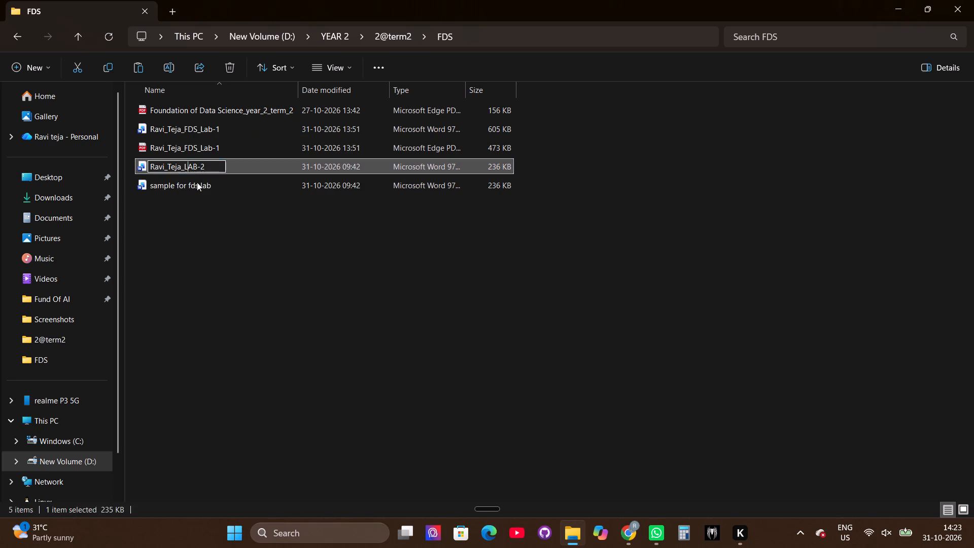
left_click(186, 164)
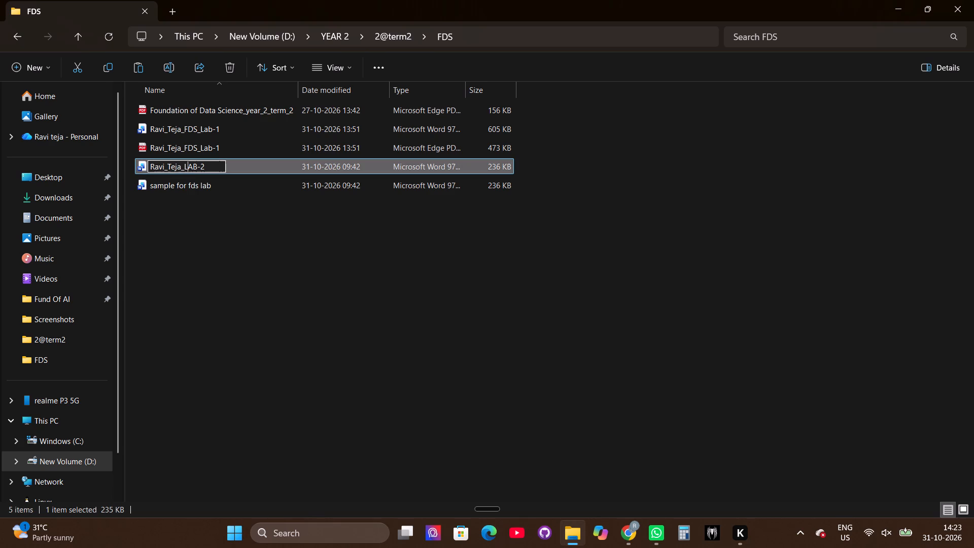
key("Left")
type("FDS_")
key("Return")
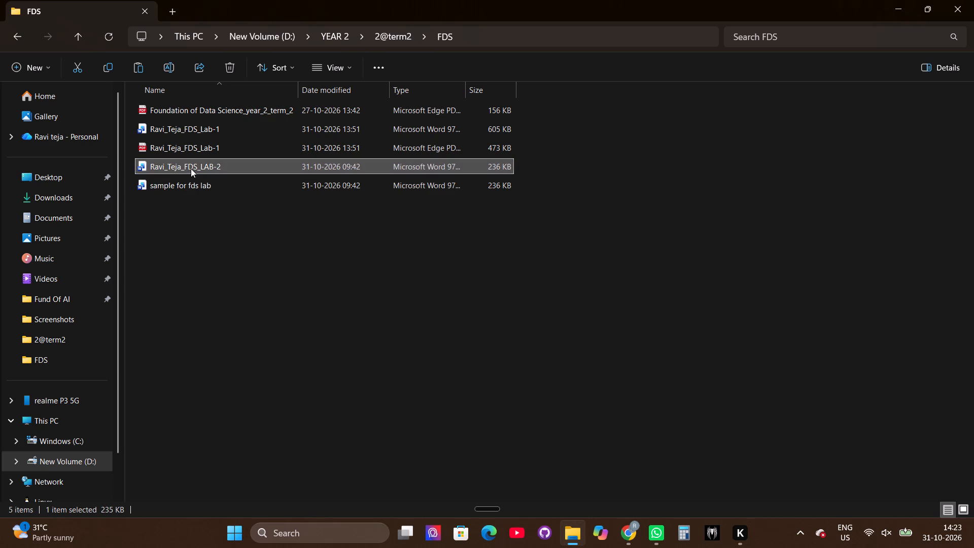
left_click(236, 270)
Open the new FDS_LAB-2 document in Word and enable editing.
double_click(220, 168)
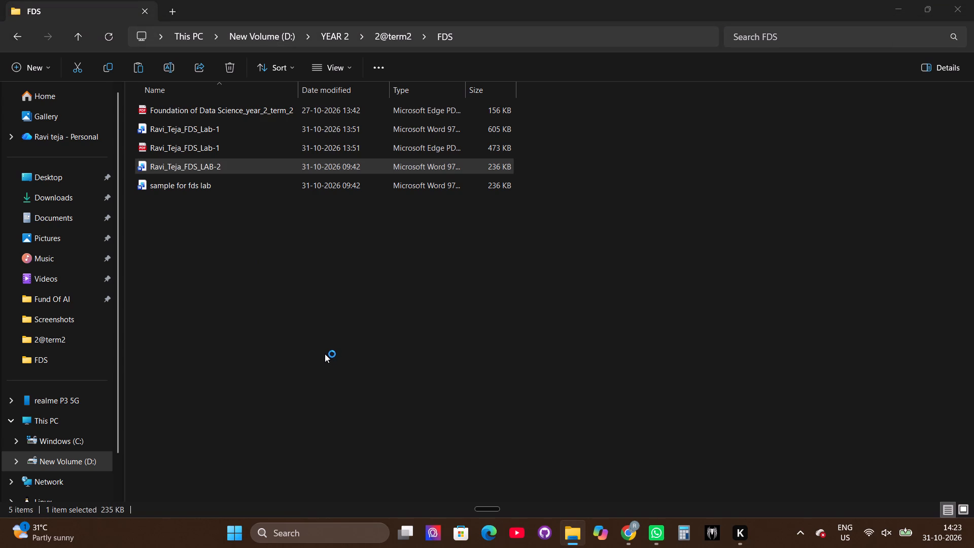
left_click(504, 57)
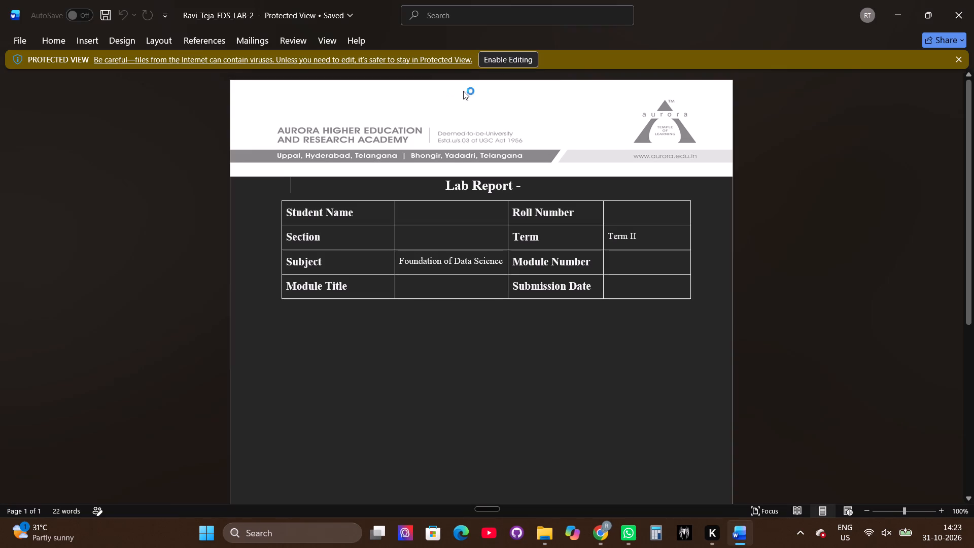
scroll(441, 259, "down", 1)
scroll(441, 259, "up", 1)
left_click(502, 53)
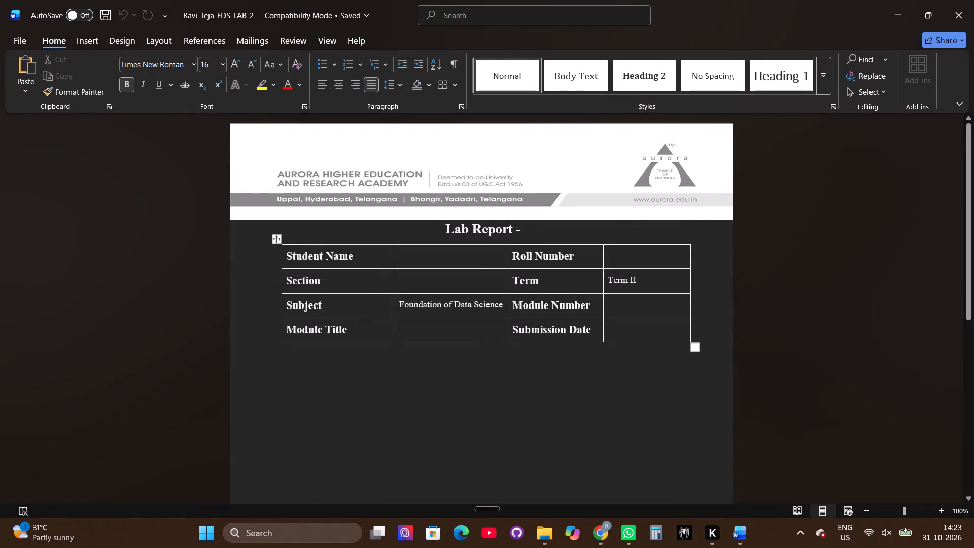
Complete the document heading so it reads "Lab Report - 2".
left_click(531, 230)
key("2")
Fill in the student's name and roll number in the report's details table.
left_click(432, 260)
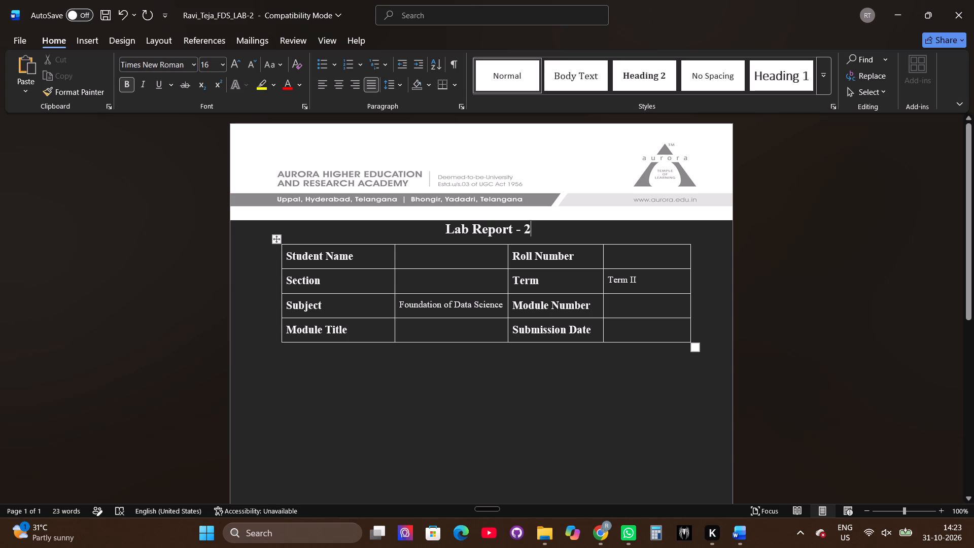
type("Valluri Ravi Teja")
left_click(612, 257)
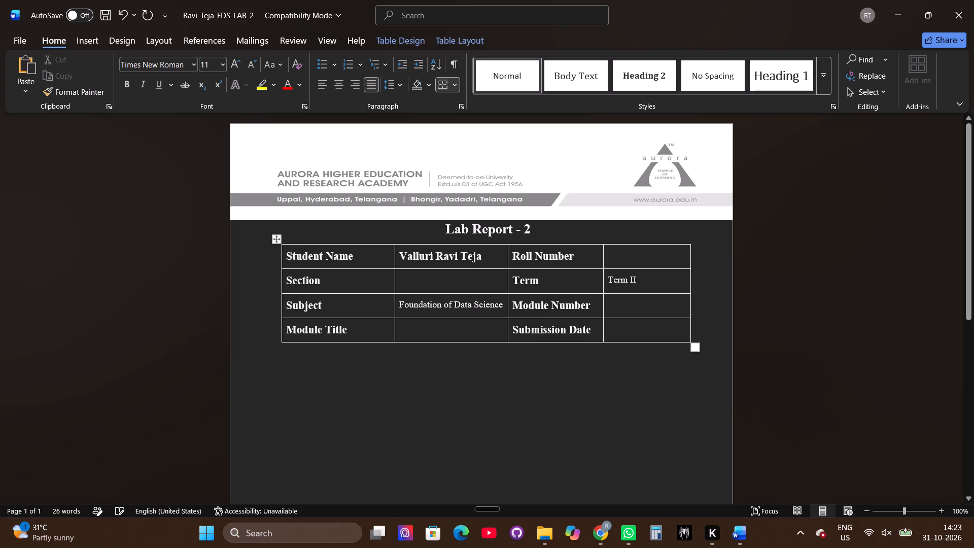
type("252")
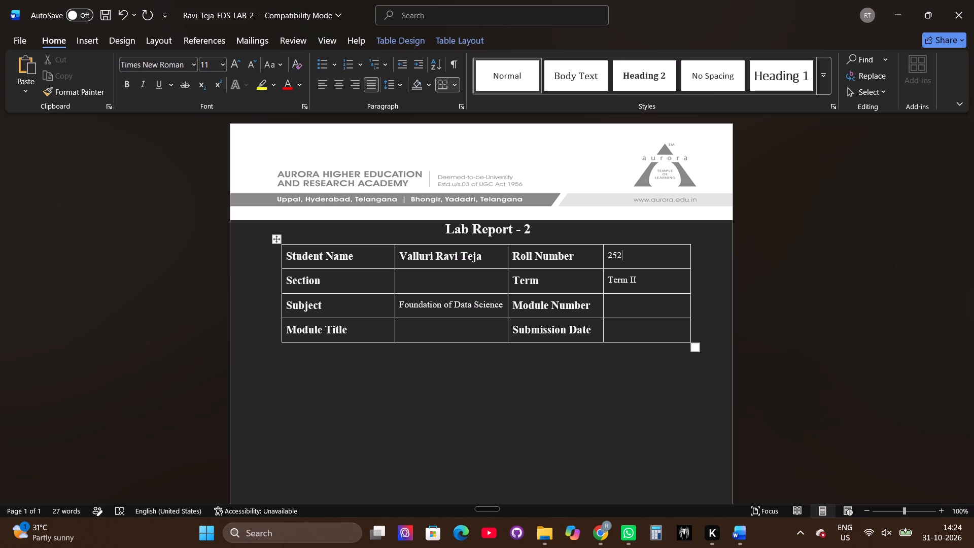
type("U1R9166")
Fill in the Section cell of the details table with "CSE GEN-AI 2-C".
left_click(468, 285)
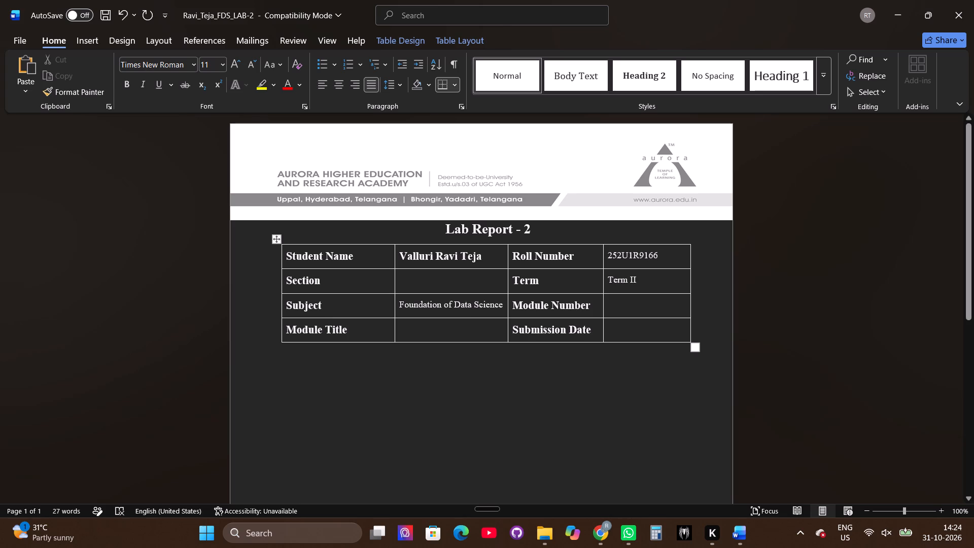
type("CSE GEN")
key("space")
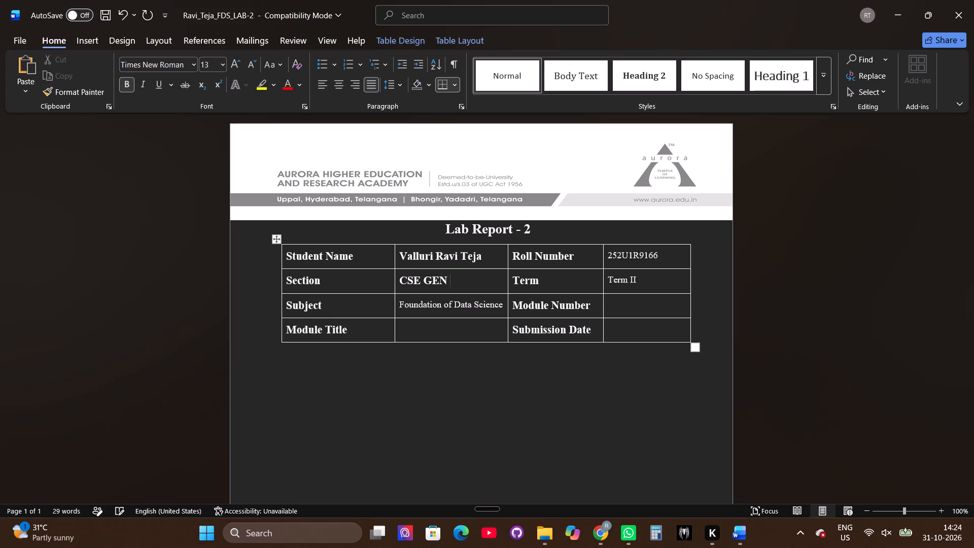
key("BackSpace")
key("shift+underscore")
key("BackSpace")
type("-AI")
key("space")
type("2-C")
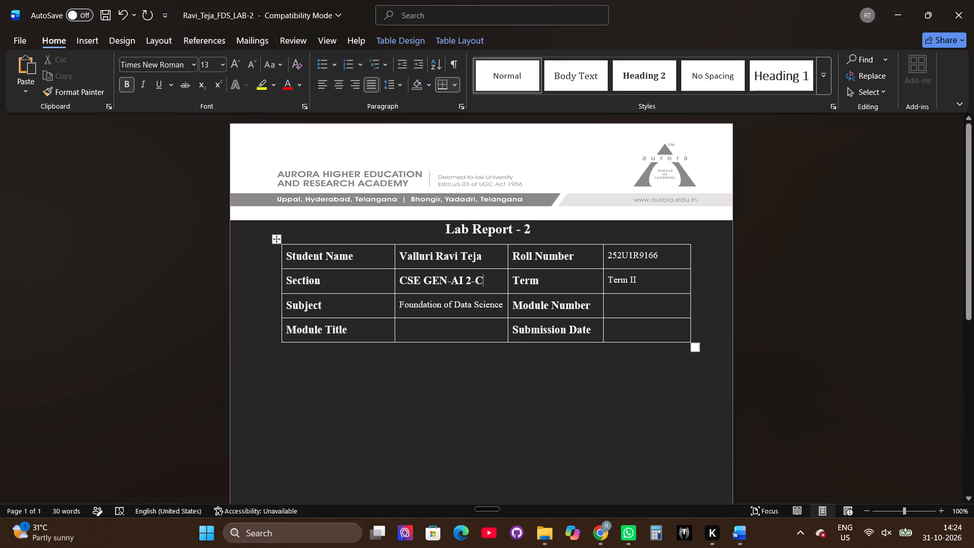
Enter "Moduloe-2" in the Module Title cell and start a second line below it.
left_click(453, 324)
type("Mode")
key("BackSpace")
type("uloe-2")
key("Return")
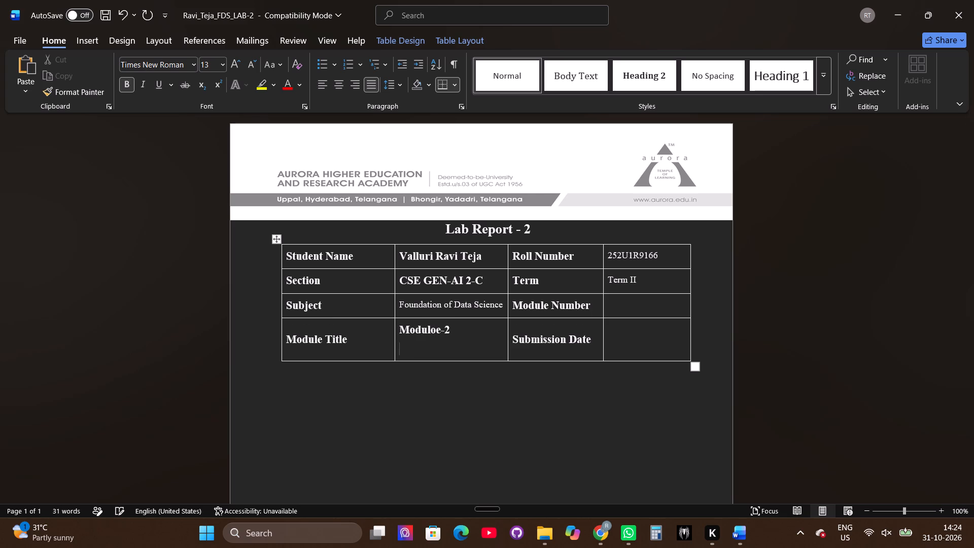
Copy the Module II title "Tool Boxes for Data Scientist" from the Foundation of Data Science syllabus PDF onto the Module Title cell's second line.
left_click(545, 536)
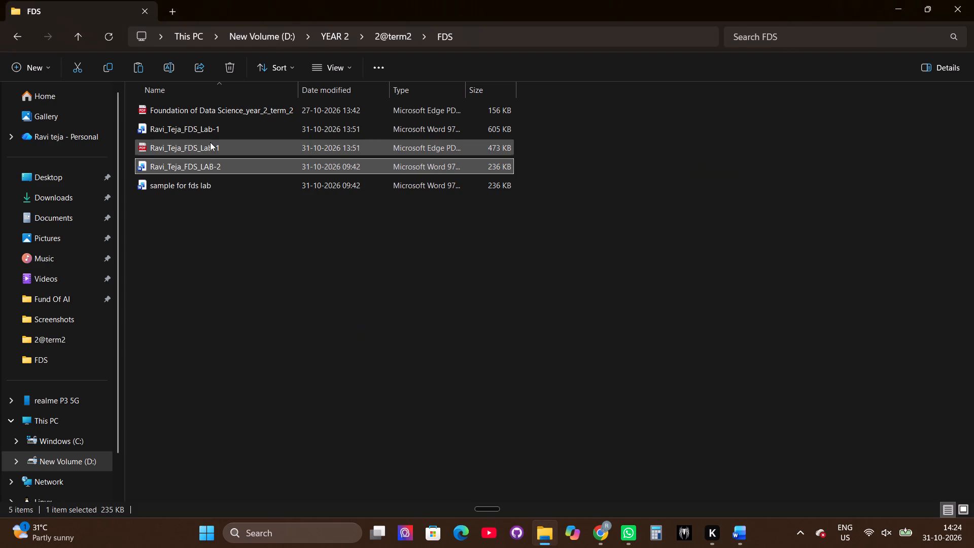
double_click(237, 111)
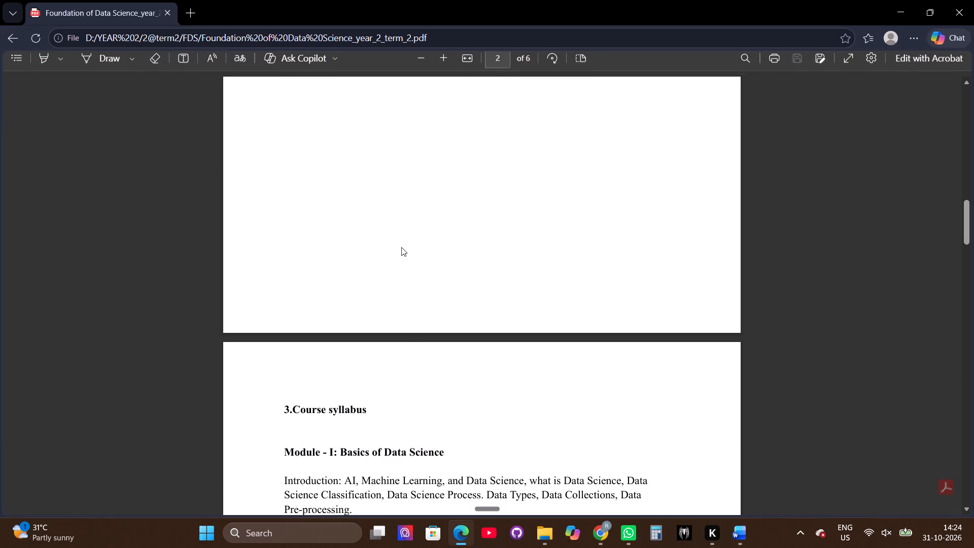
scroll(410, 362, "down", 1)
left_click(359, 244)
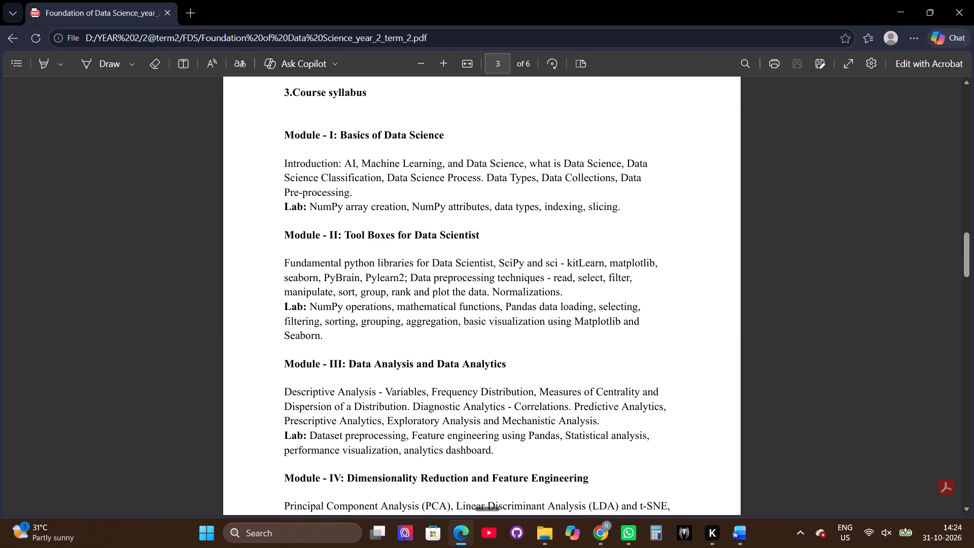
left_click_drag(347, 238, 488, 248)
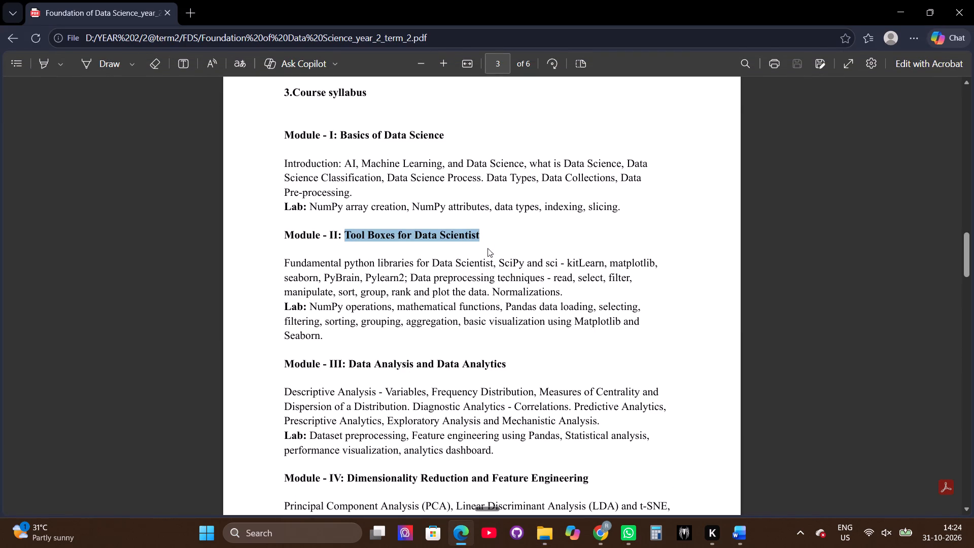
key("ctrl+c")
left_click(973, 0)
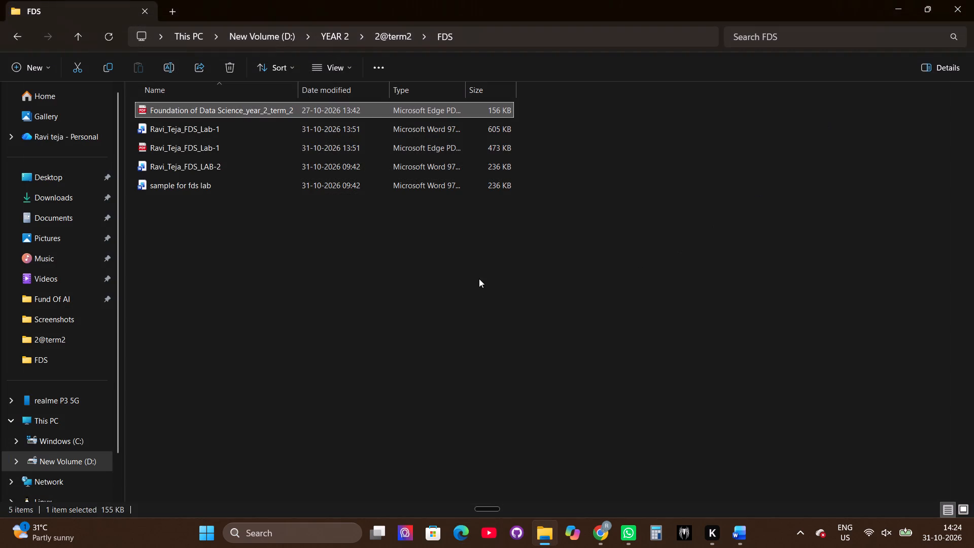
left_click(736, 533)
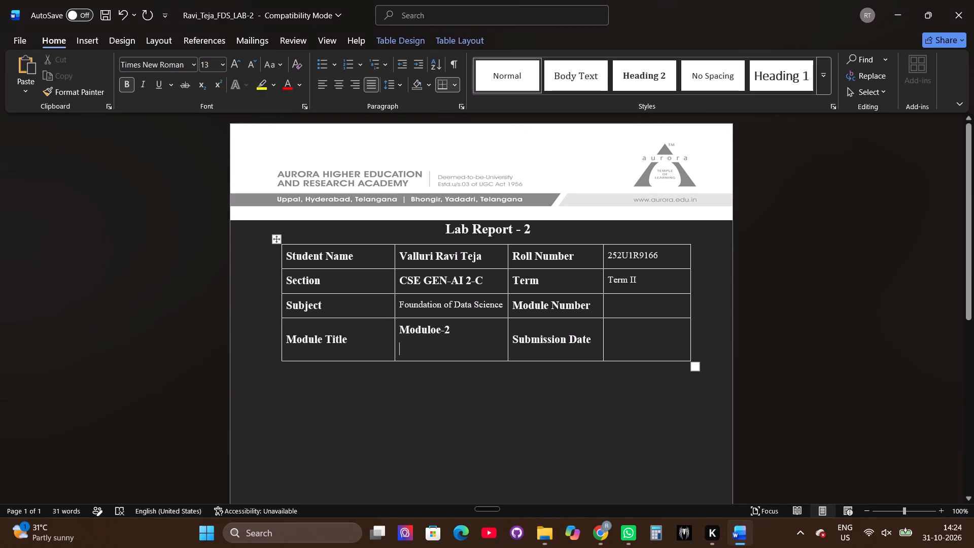
key("ctrl+v")
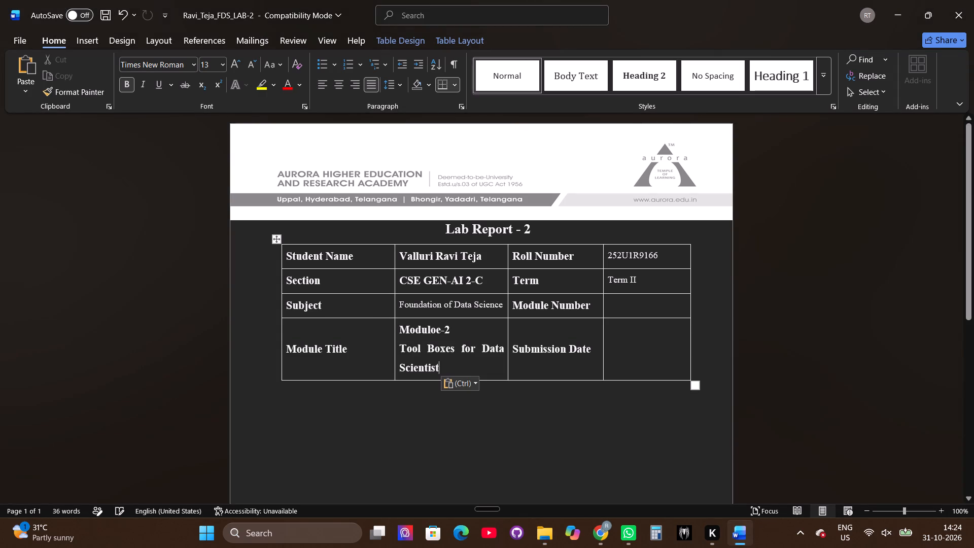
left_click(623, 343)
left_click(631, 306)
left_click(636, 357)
Start a numbered list item "1." in the Heading 1 style below the details table.
scroll(411, 443, "down", 1)
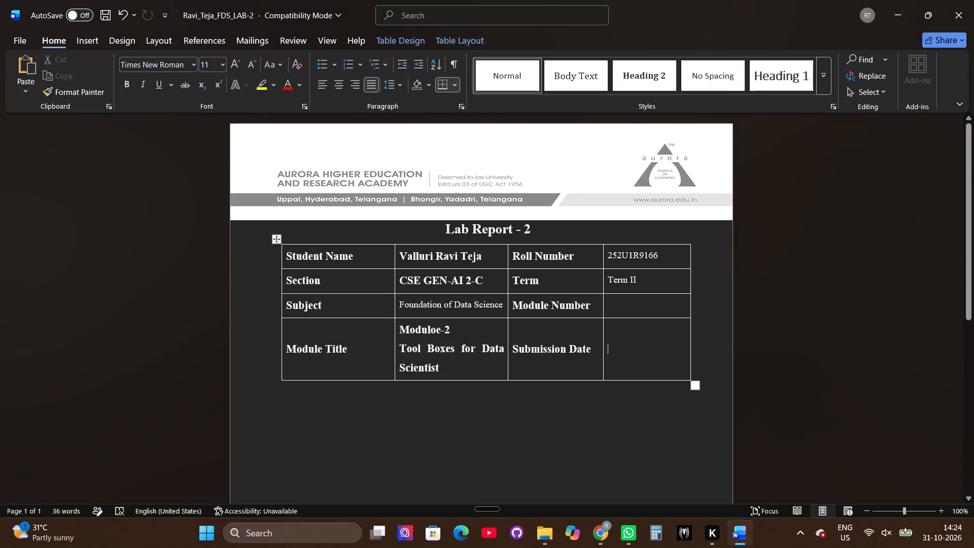
left_click(380, 307)
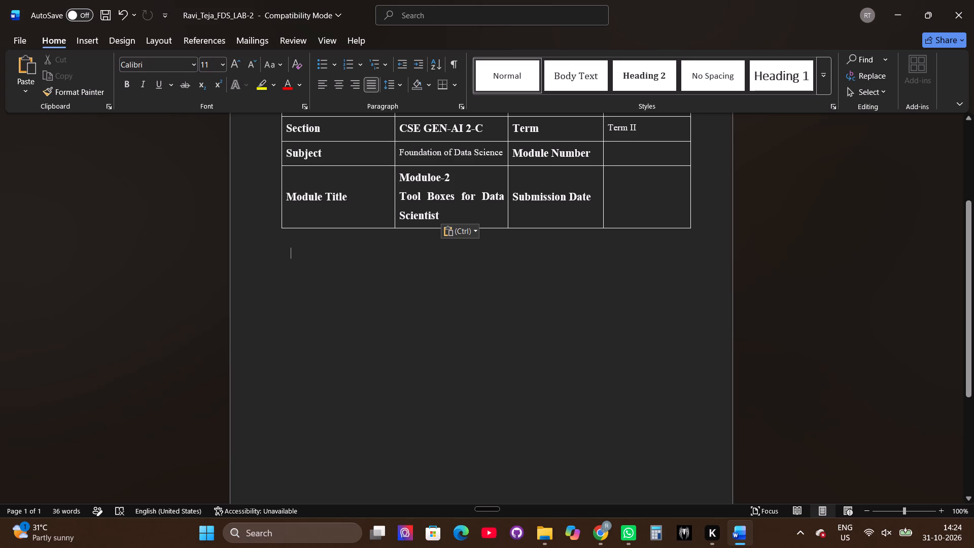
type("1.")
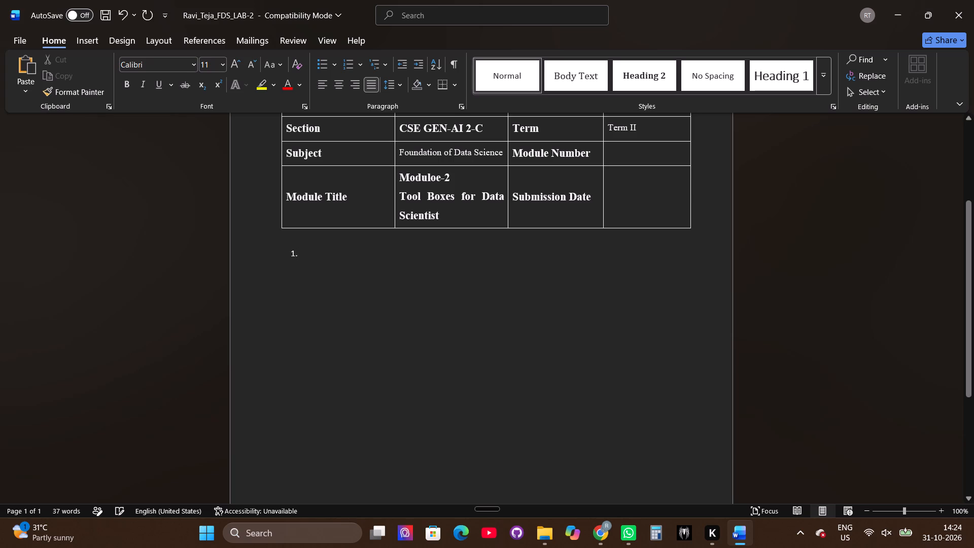
left_click(330, 250)
key("BackSpace")
key("BackSpace")
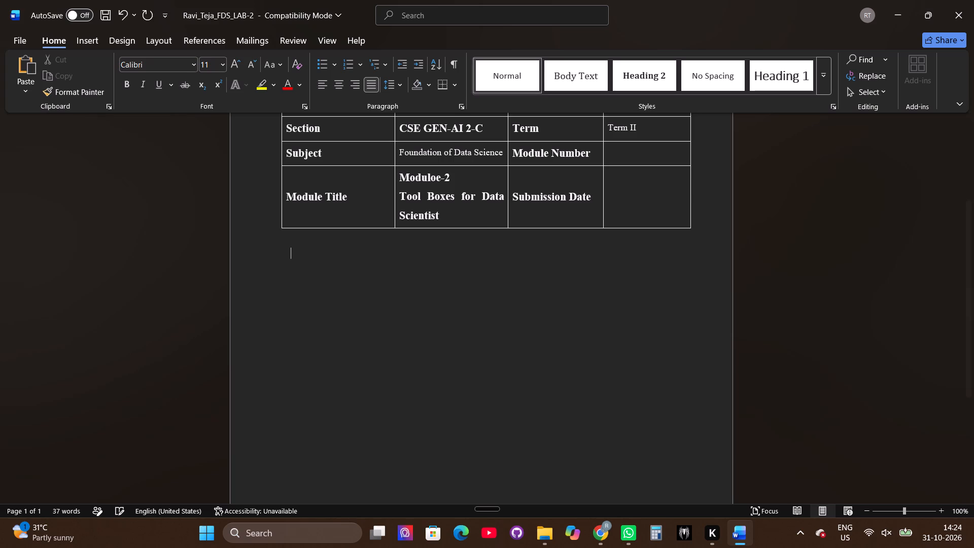
left_click(665, 52)
left_click(648, 70)
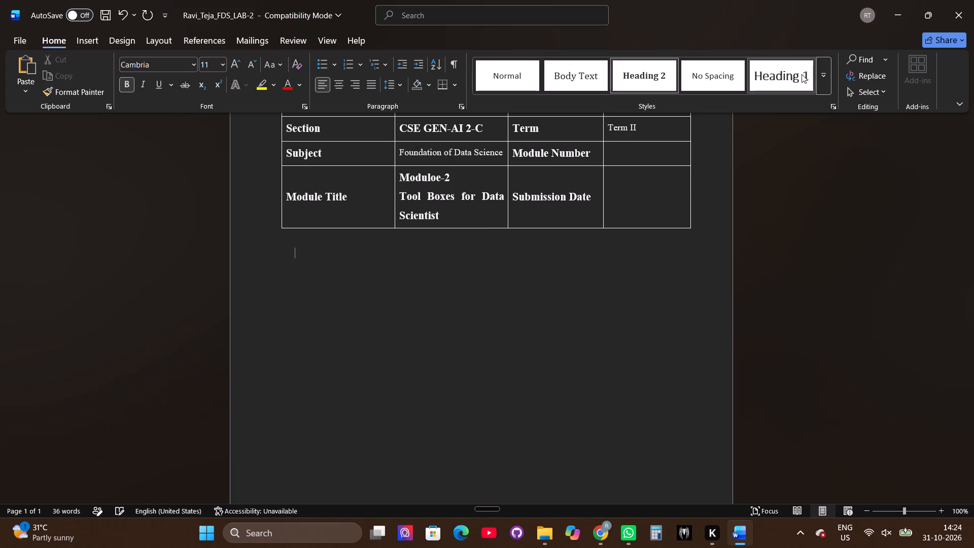
left_click(803, 74)
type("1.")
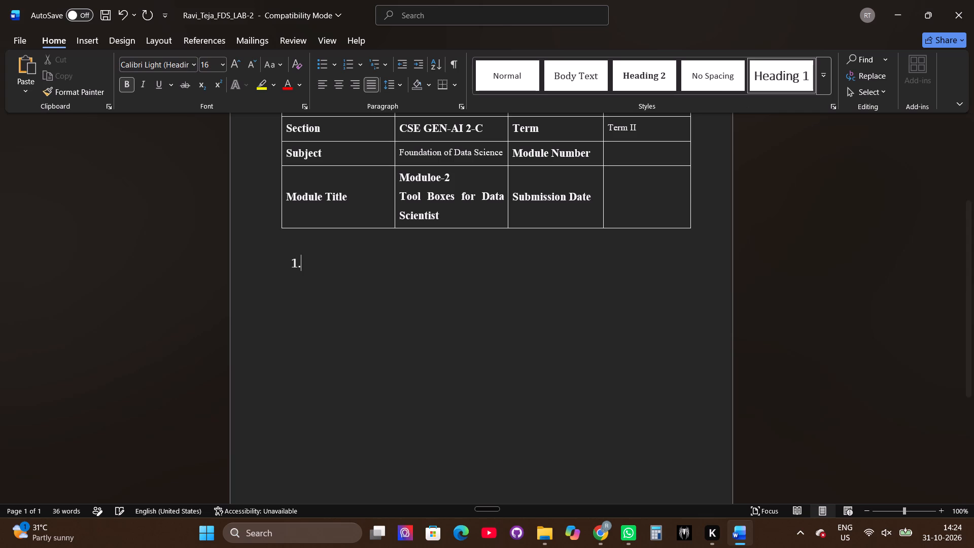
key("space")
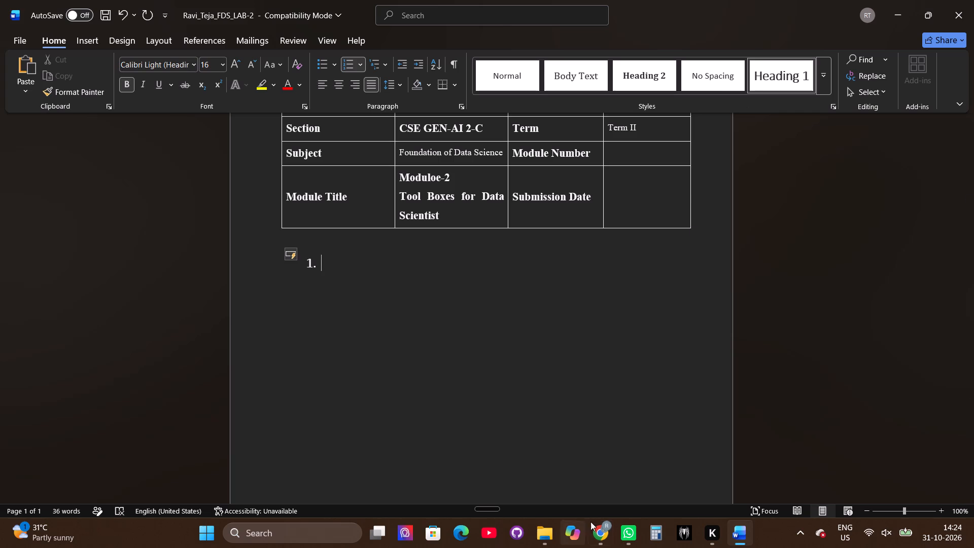
Switch to the Colab notebook in Chrome and capture a screenshot of the LAB 2 imports and NumPy mathematical operations code.
left_click(602, 489)
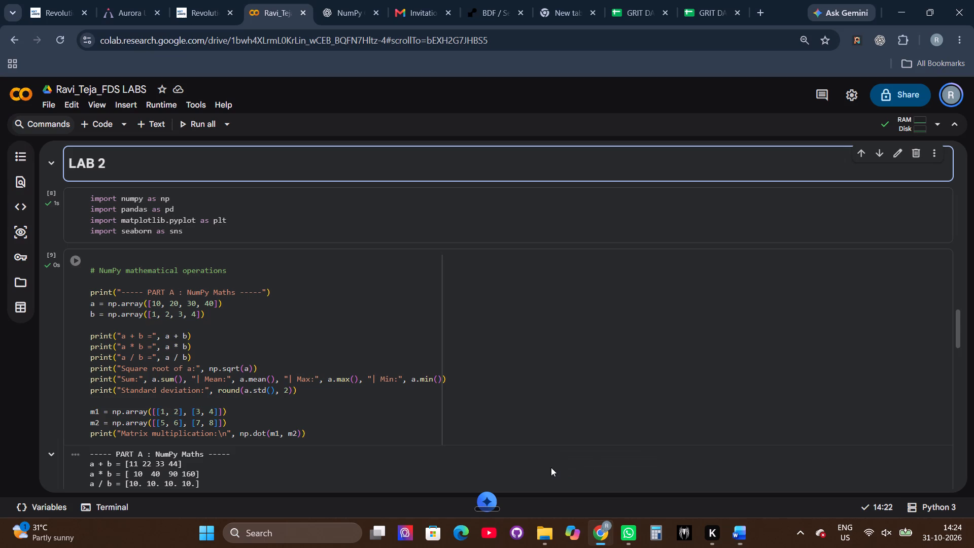
key("Print")
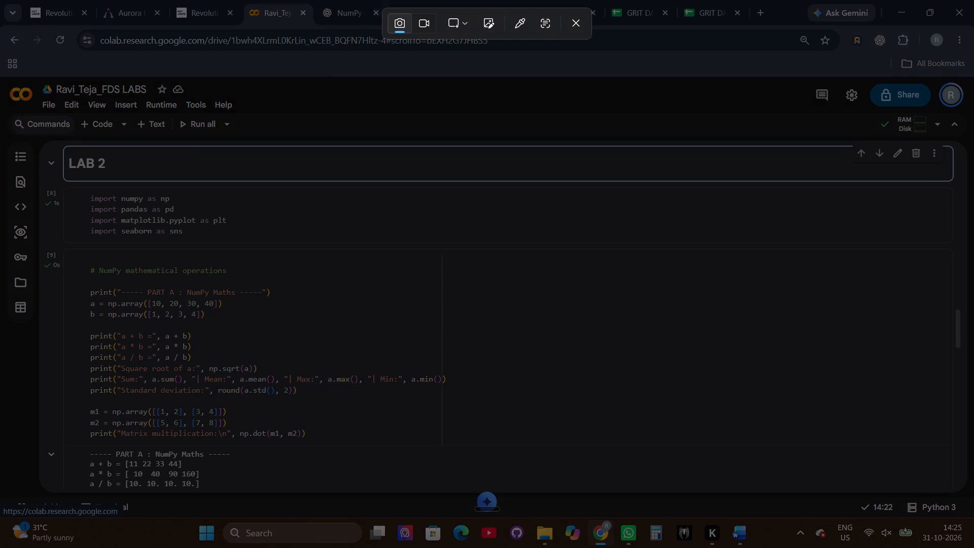
left_click_drag(0, 76, 647, 451)
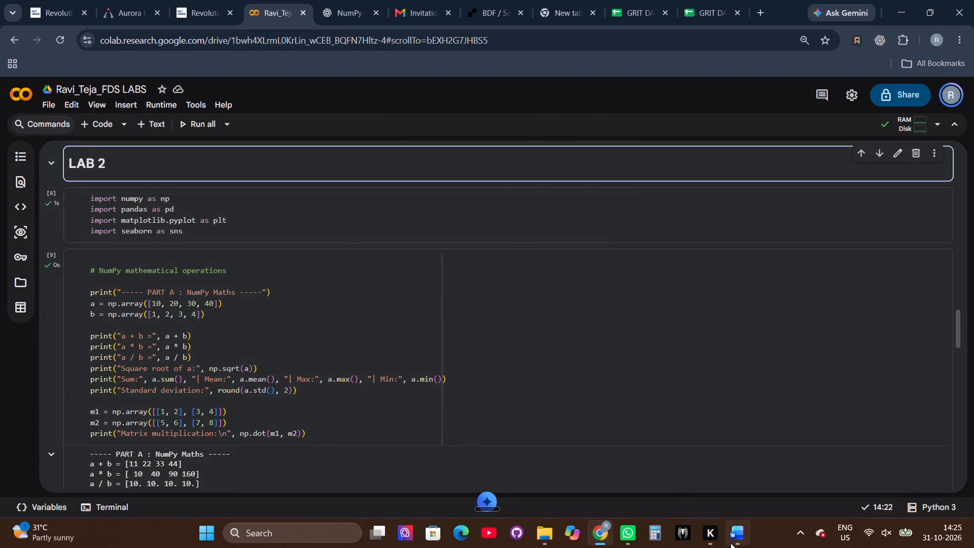
Paste the captured screenshot into the Word report below the numbered heading, leaving the heading's text blank after "1.".
left_click(733, 532)
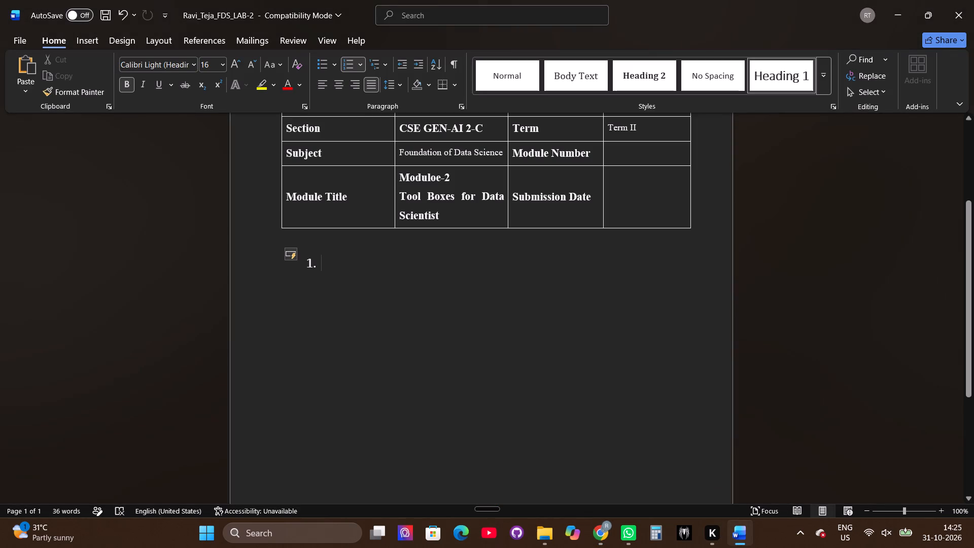
key("Down")
key("Return")
key("ctrl+z")
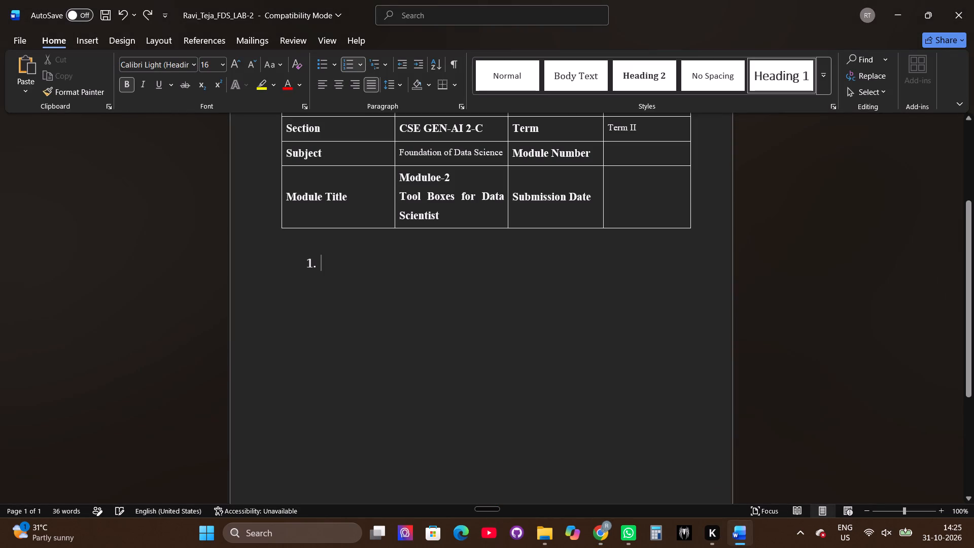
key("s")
key("Return")
key("Return")
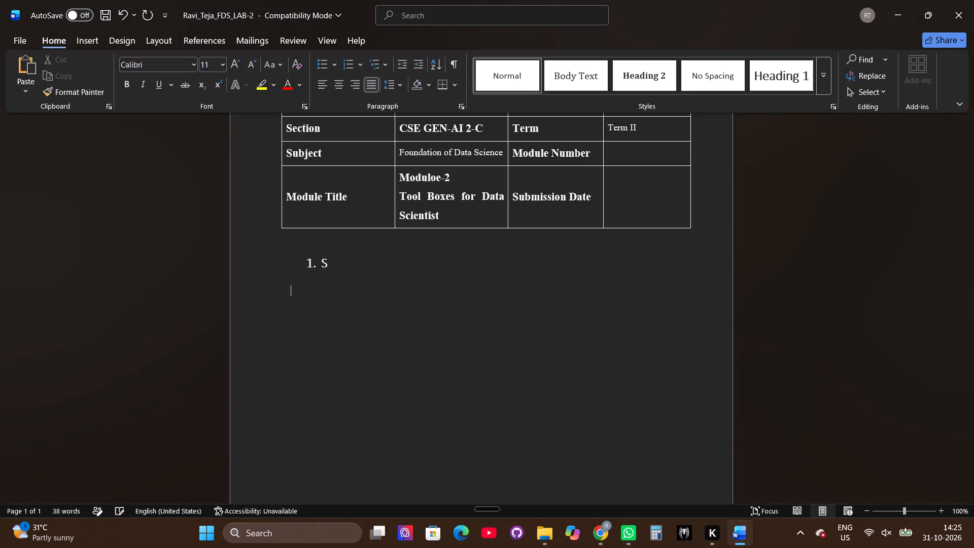
key("ctrl+v")
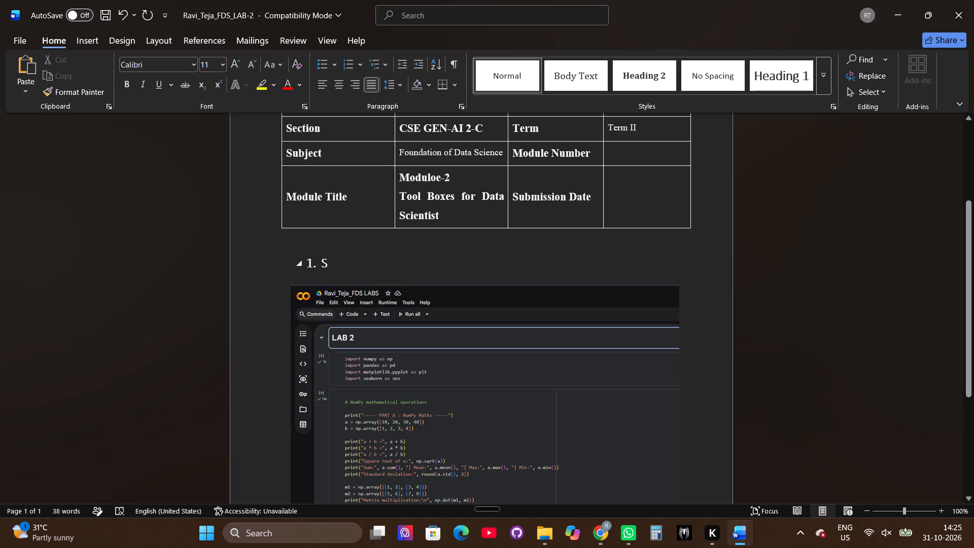
left_click(335, 271)
key("BackSpace")
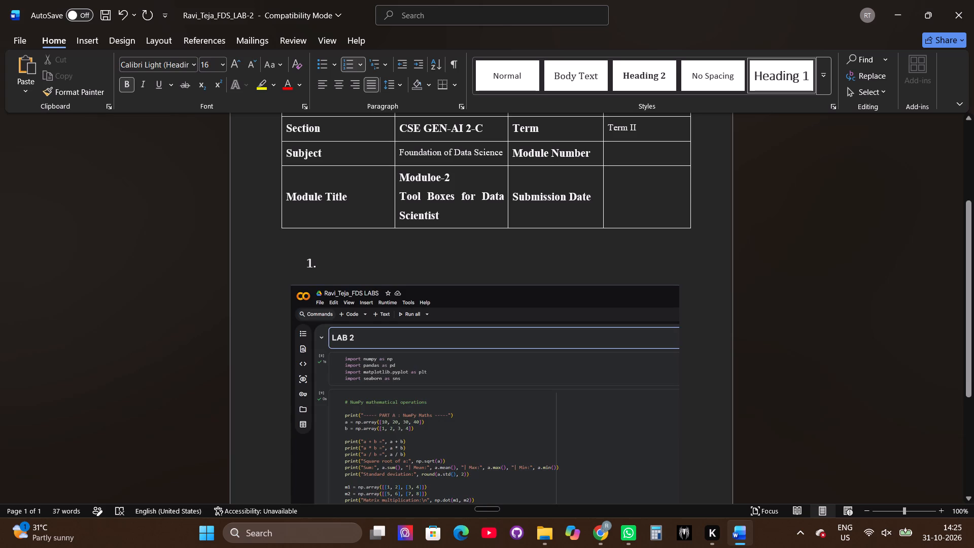
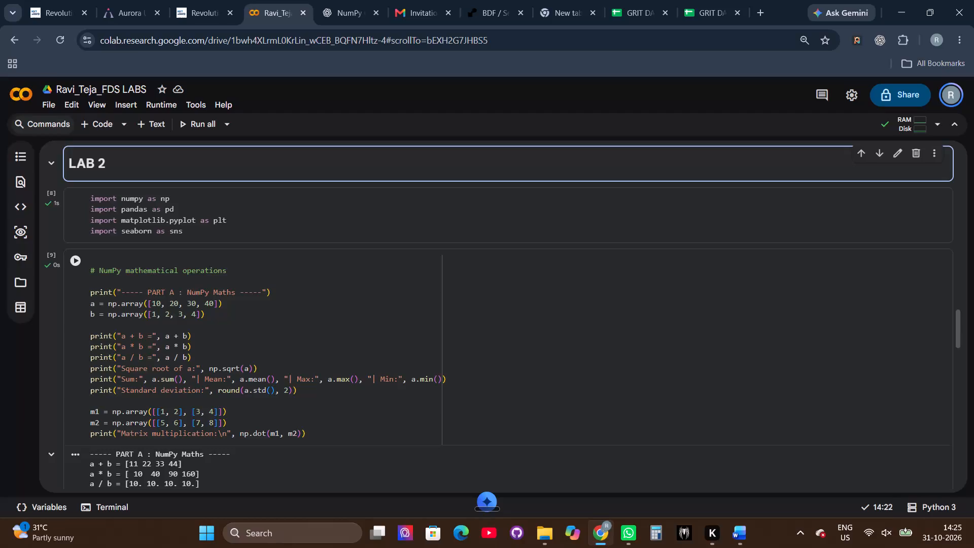
Look through the LAB 2 notebook cells covering the NumPy mathematical operations and the Pandas data loading, including their outputs.
scroll(357, 363, "down", 2)
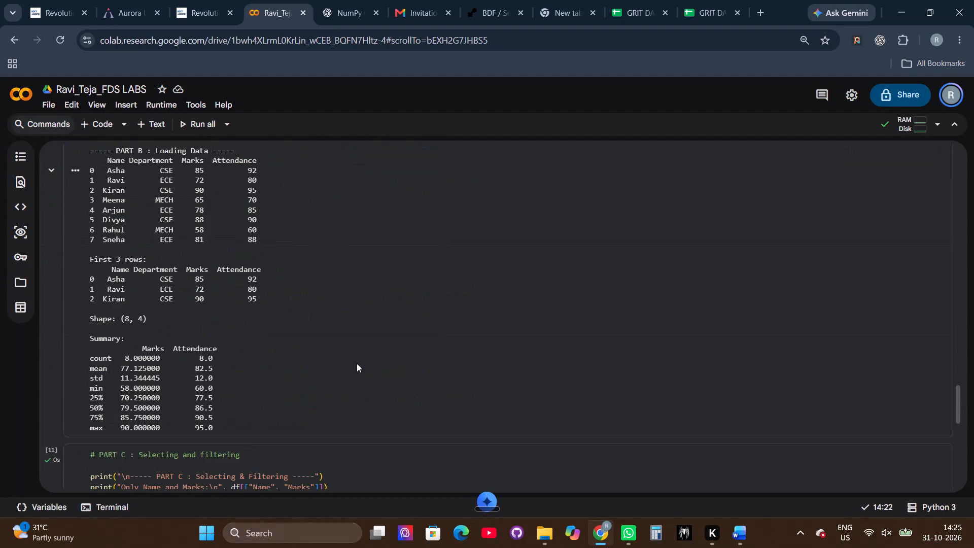
scroll(357, 363, "up", 1)
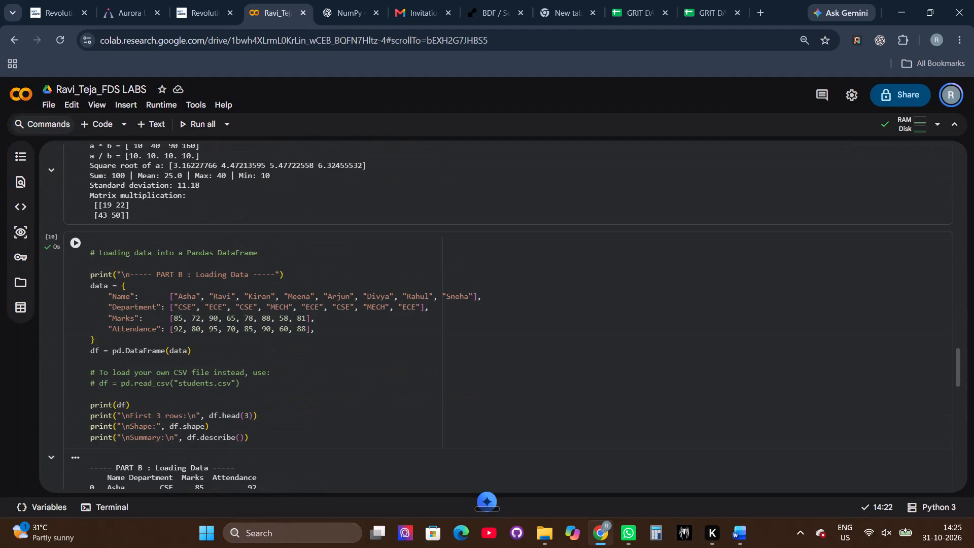
scroll(357, 363, "up", 1)
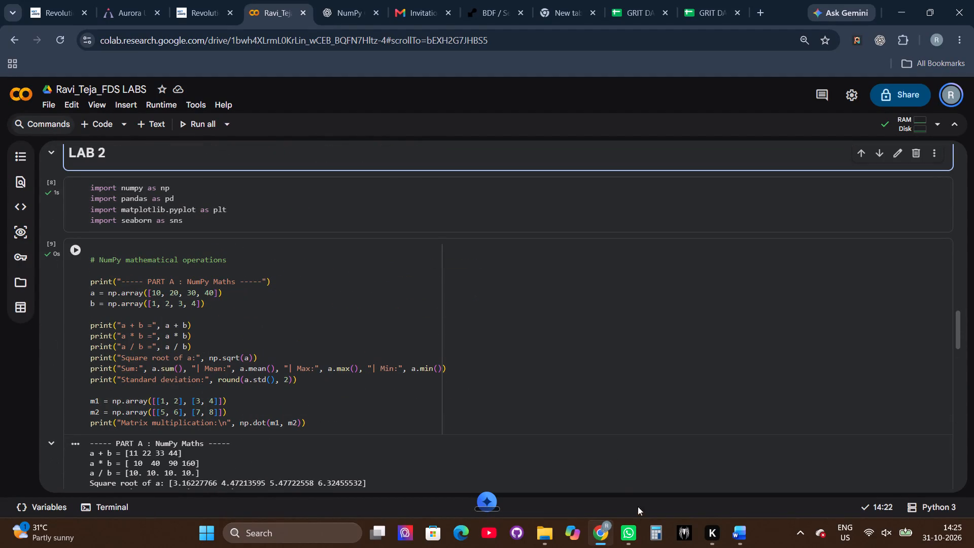
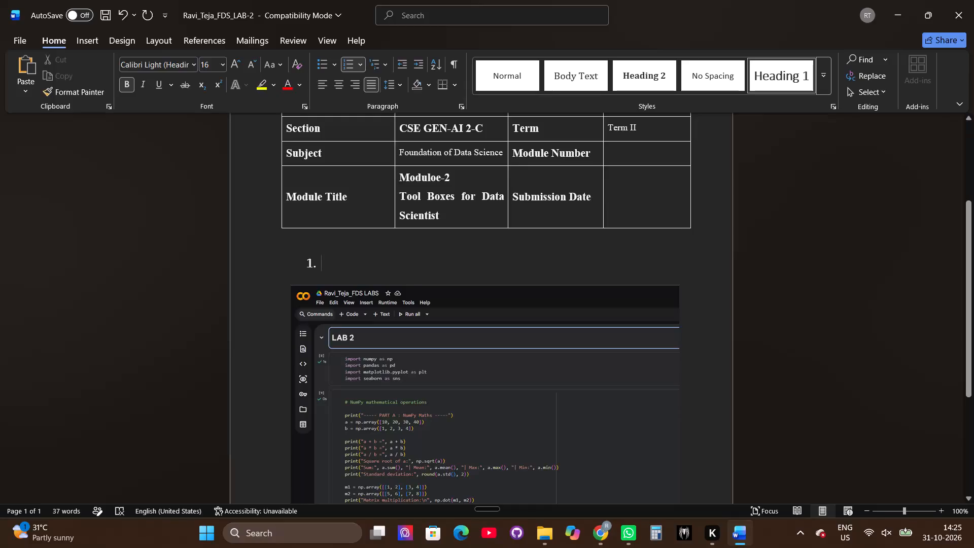
Paste the copied heading "Reading Data" into numbered item 1 above the code screenshot.
key("ctrl+v")
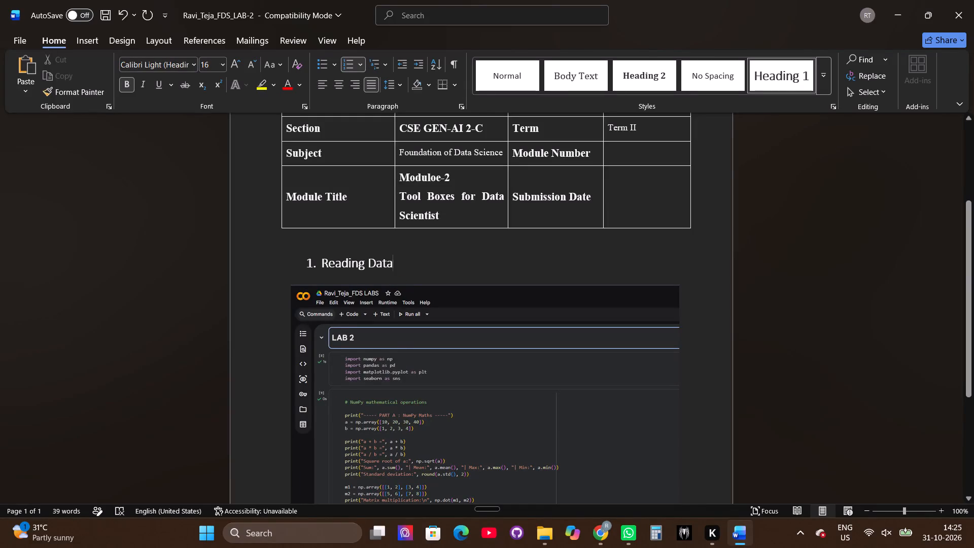
Add the label "Output:" on a new line below the Lab 2 code screenshot, with blank lines after it.
scroll(430, 324, "down", 1)
scroll(430, 320, "up", 1)
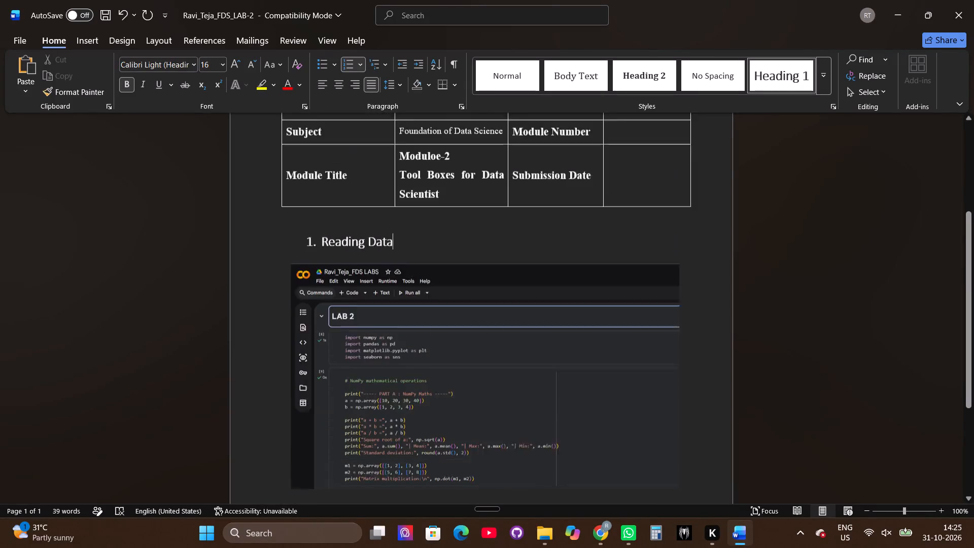
scroll(430, 320, "down", 2)
left_click(688, 328)
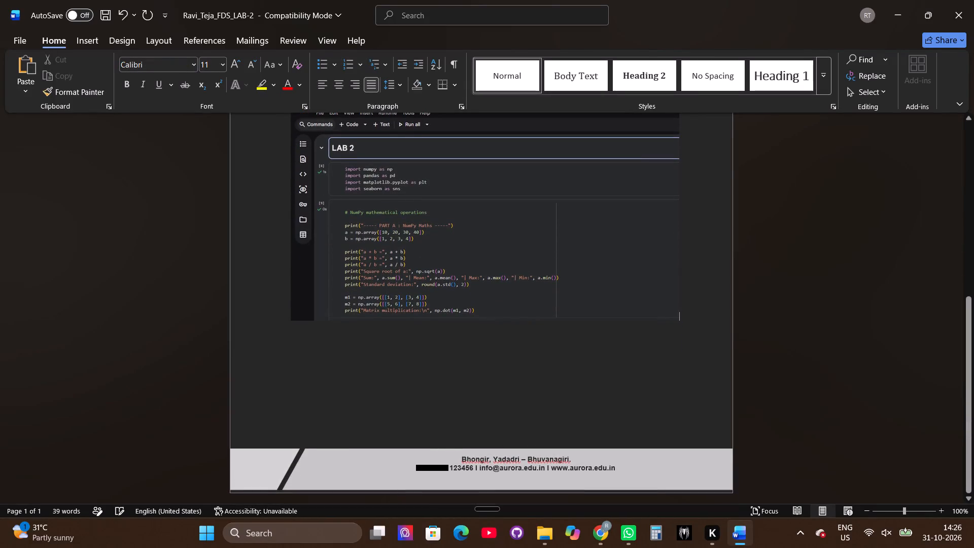
key("Return")
key("Return")
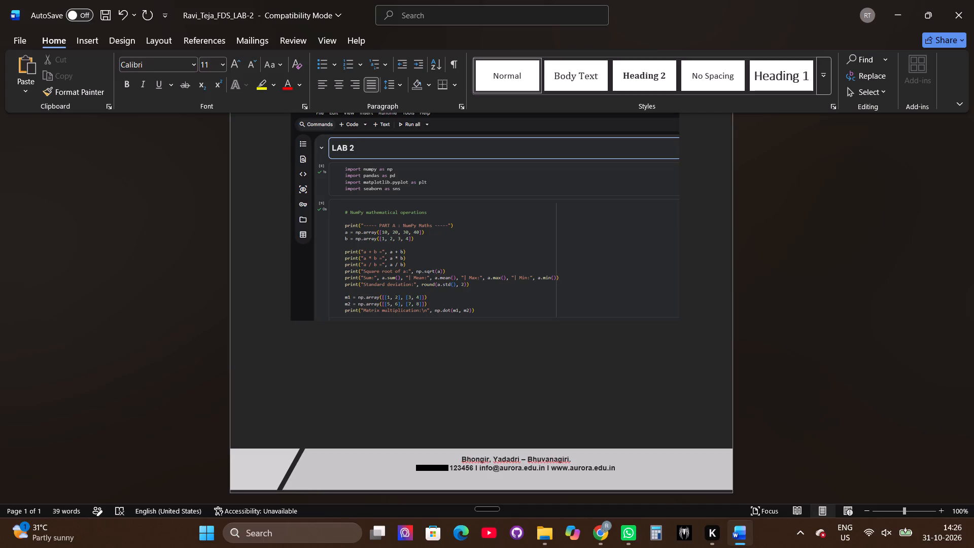
type("outPut")
key("BackSpace")
key("BackSpace")
key("BackSpace")
key("BackSpace")
key("BackSpace")
key("BackSpace")
type("Output:")
key("Return")
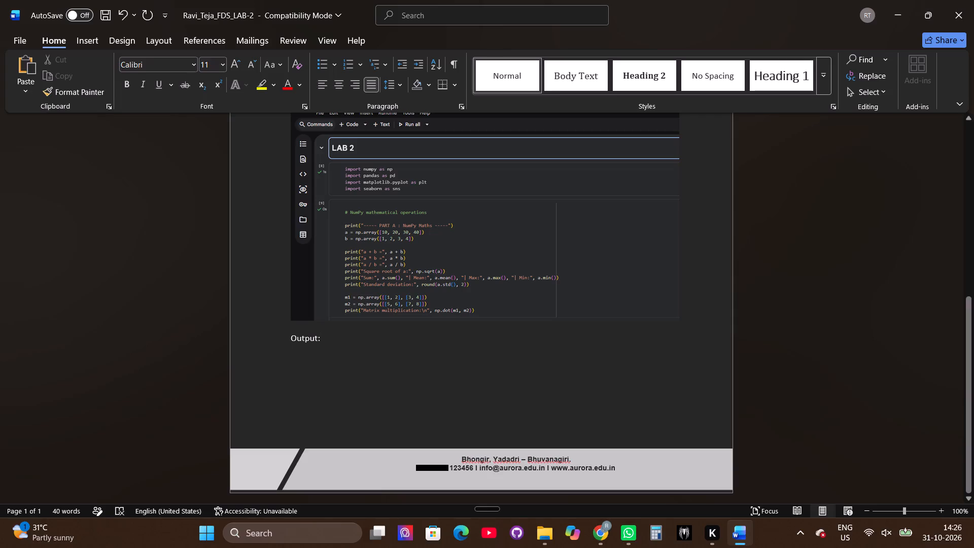
key("Return")
Switch to Chrome and capture a screenshot region of the Colab notebook from its title down through the NumPy Maths output.
left_click(589, 532)
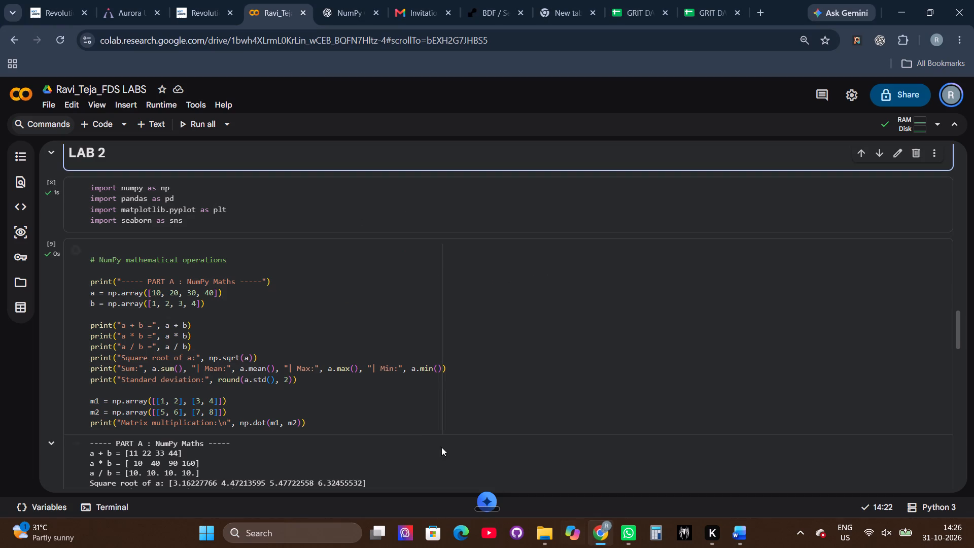
scroll(430, 438, "down", 3)
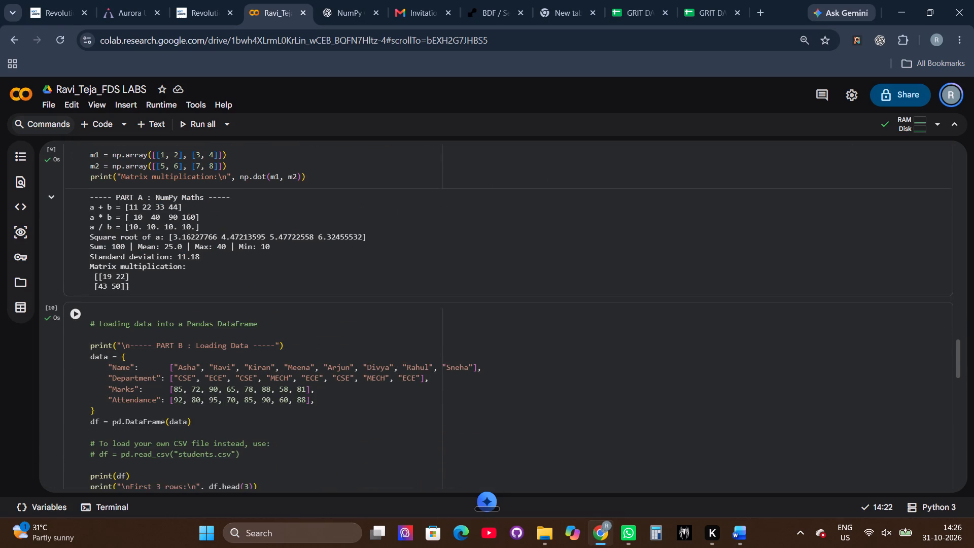
scroll(430, 438, "down", 1)
scroll(430, 438, "up", 1)
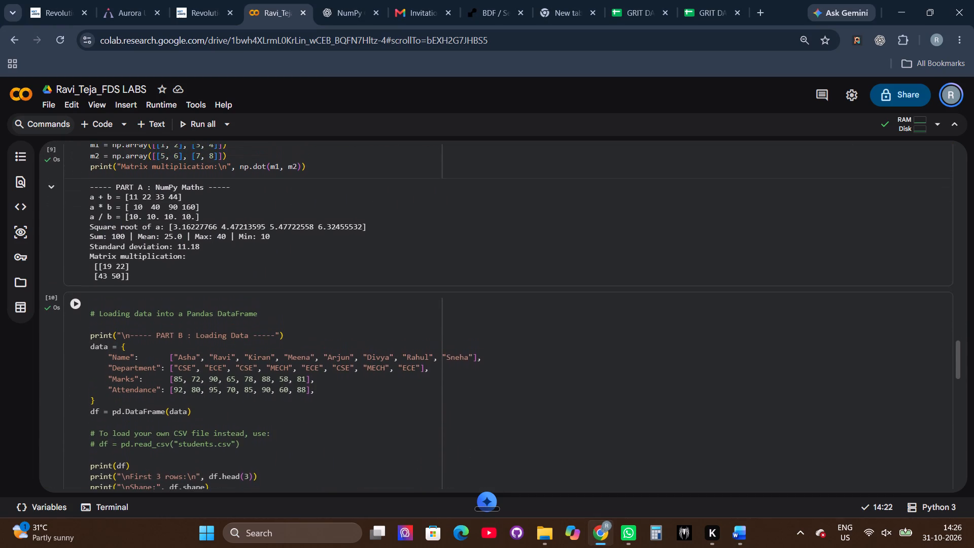
scroll(430, 438, "up", 1)
key("Print")
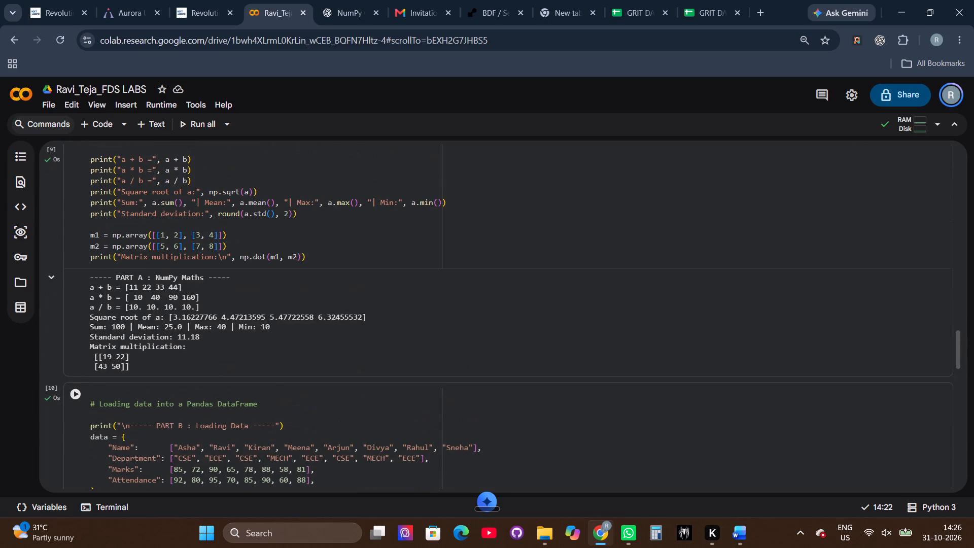
left_click_drag(12, 83, 562, 388)
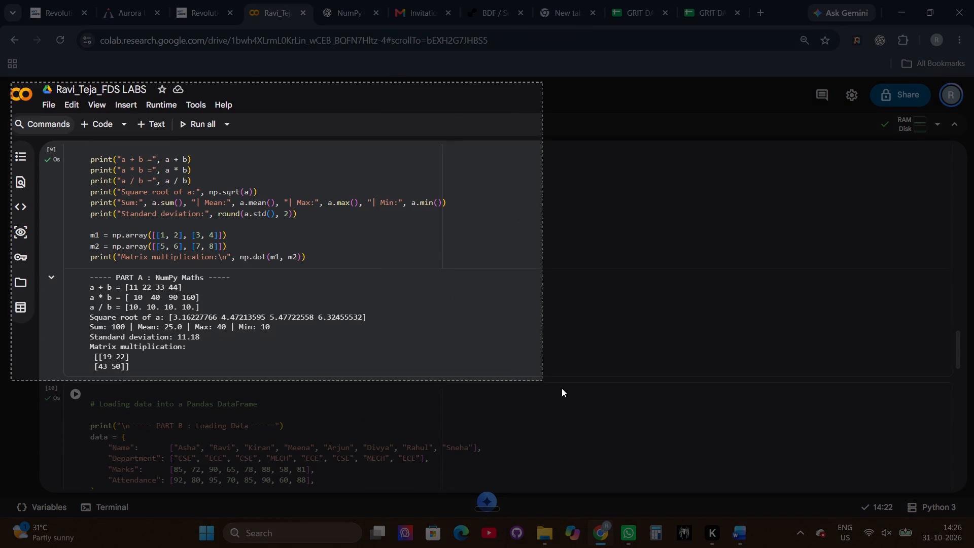
left_click_drag(562, 388, 620, 380)
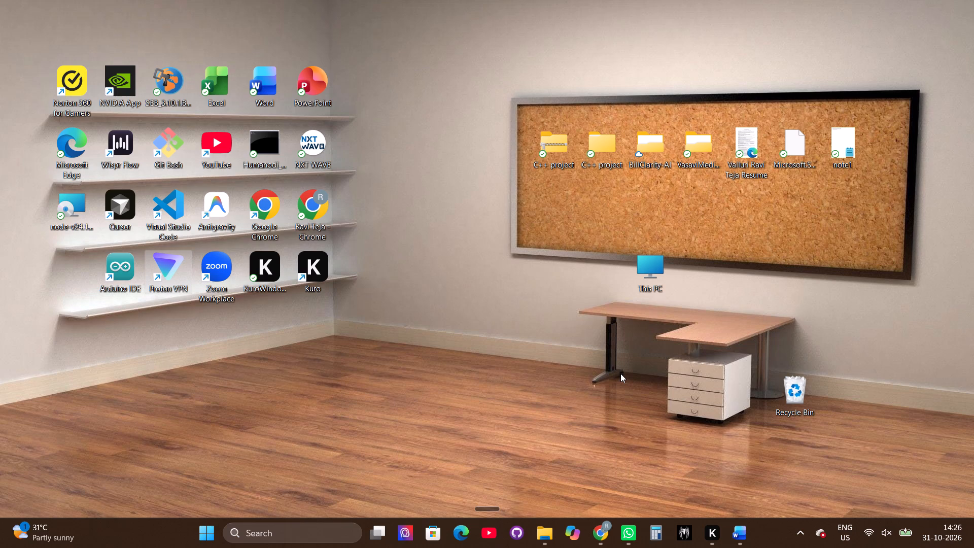
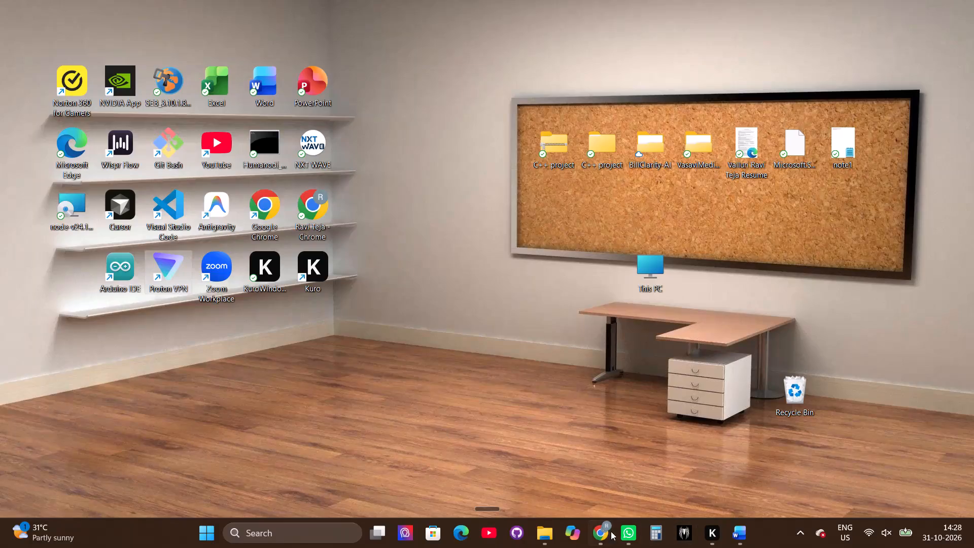
Switch to the Word report and paste the captured NumPy Maths output screenshot below the "Output:" label.
left_click(599, 532)
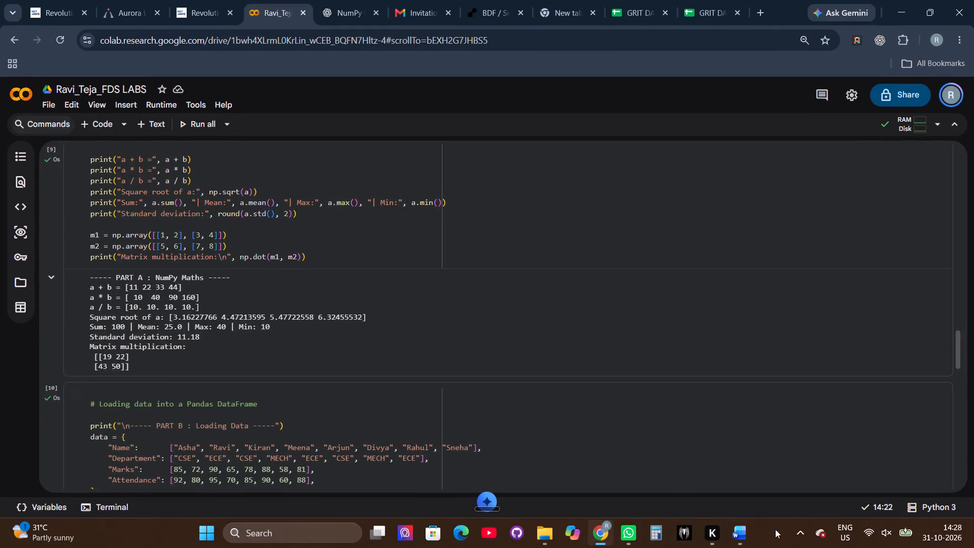
left_click(749, 543)
key("ctrl+v")
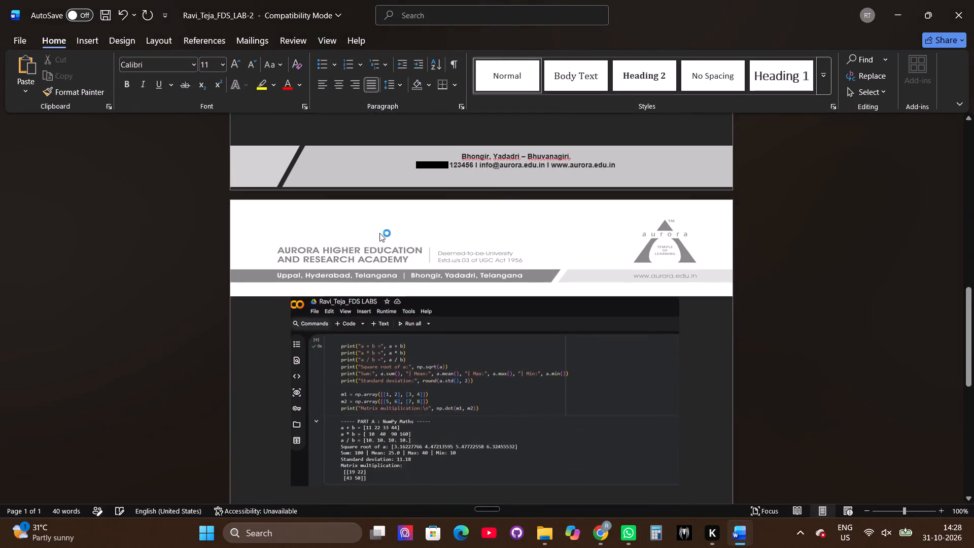
Insert blank lines between the Lab 2 code screenshot and the "Output:" label to push the label onto the second page.
scroll(393, 348, "up", 1)
left_click(298, 180)
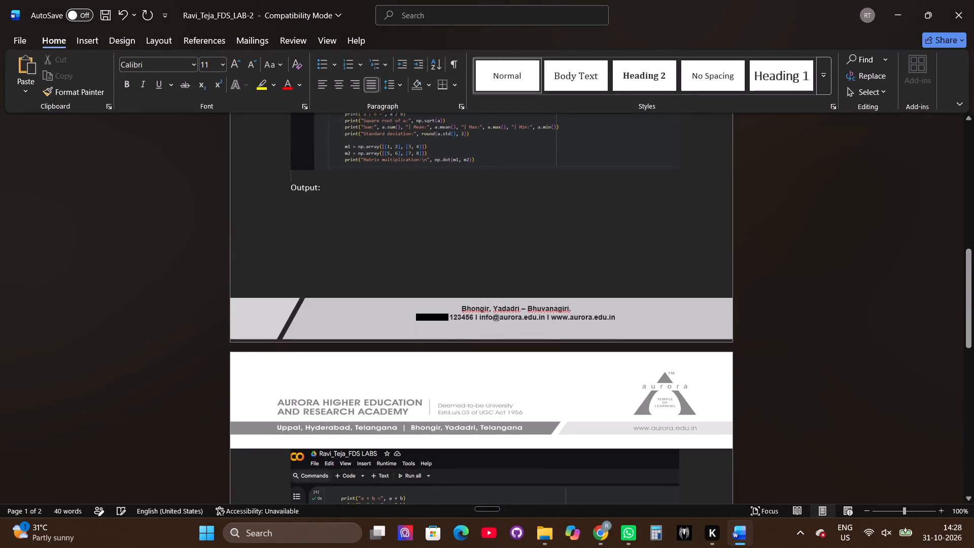
scroll(295, 187, "up", 1)
key("Return")
key("Return")
key("Return")
key("Return")
key("Return")
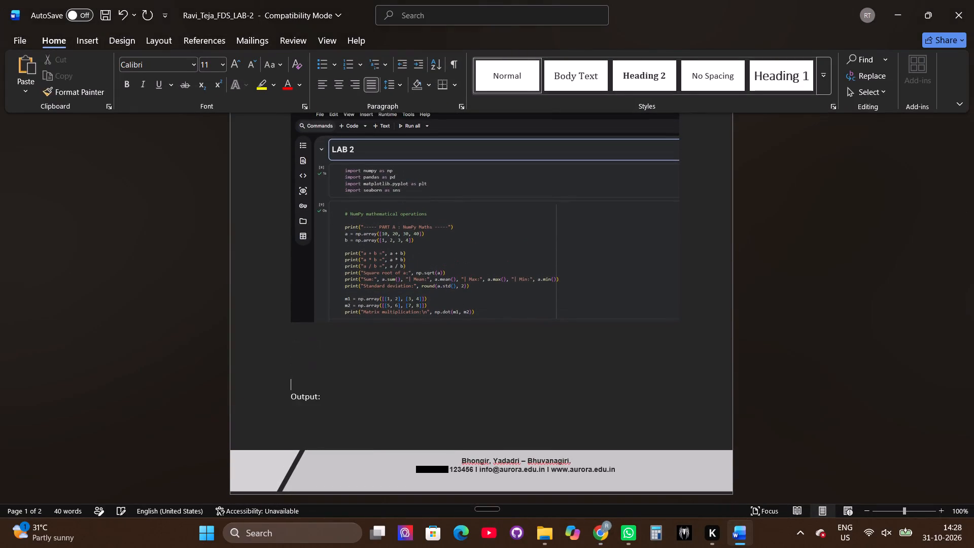
key("Return")
key("Return")
key("Return")
key("Return")
key("Return")
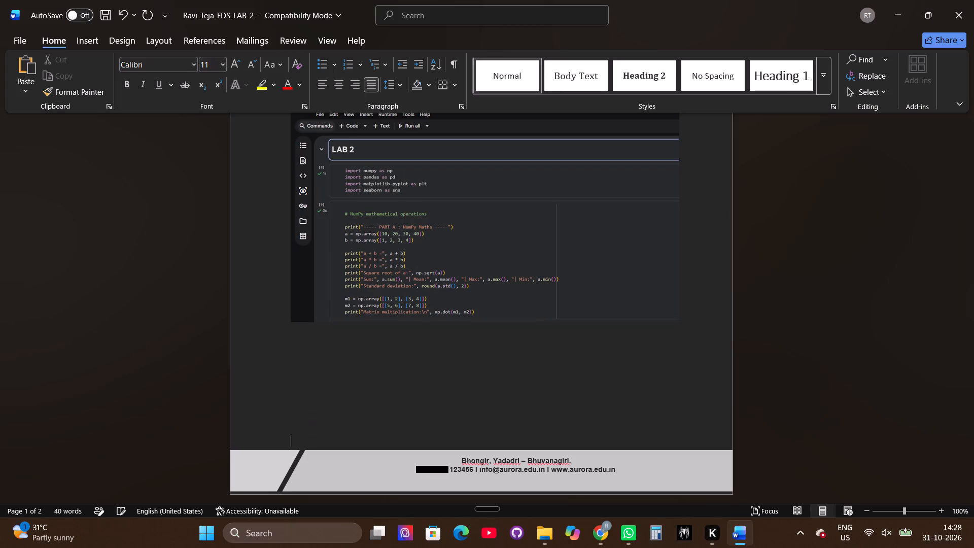
key("Return")
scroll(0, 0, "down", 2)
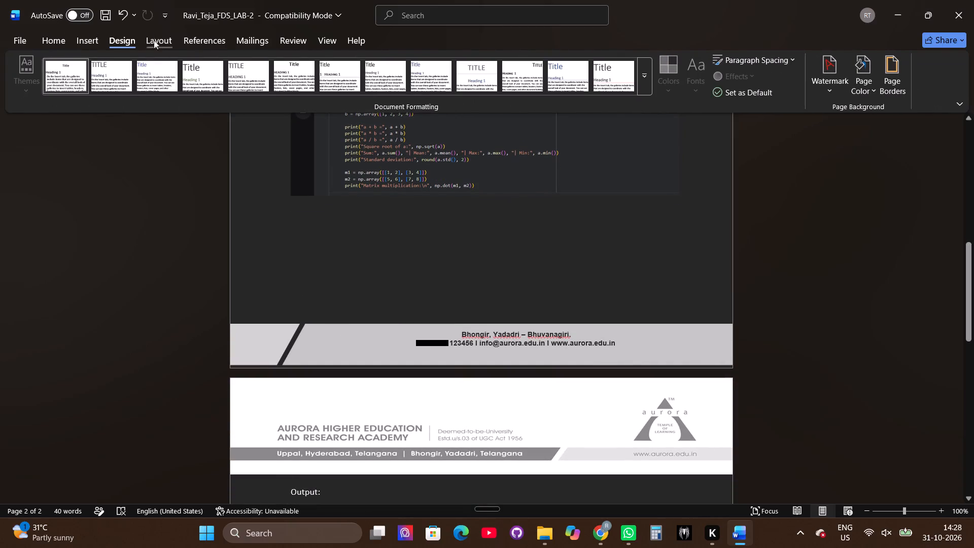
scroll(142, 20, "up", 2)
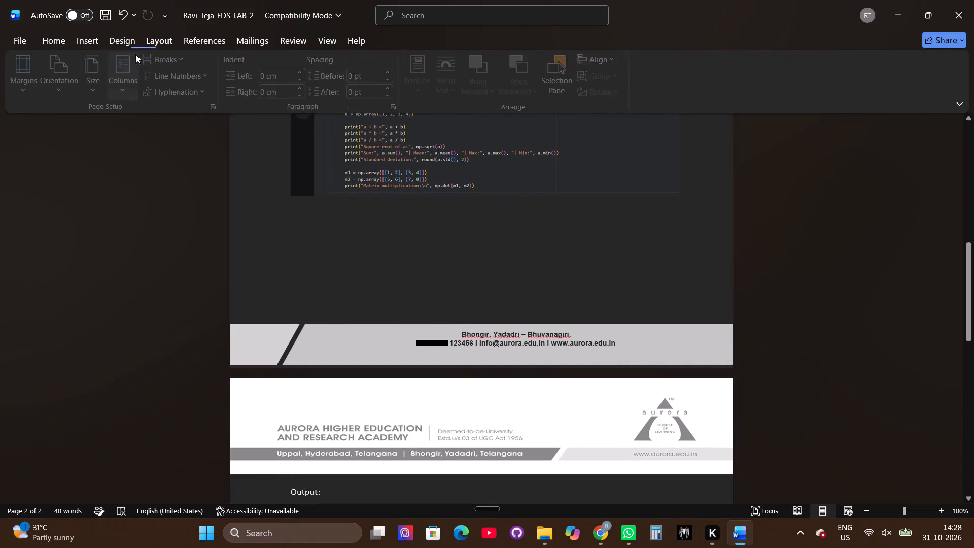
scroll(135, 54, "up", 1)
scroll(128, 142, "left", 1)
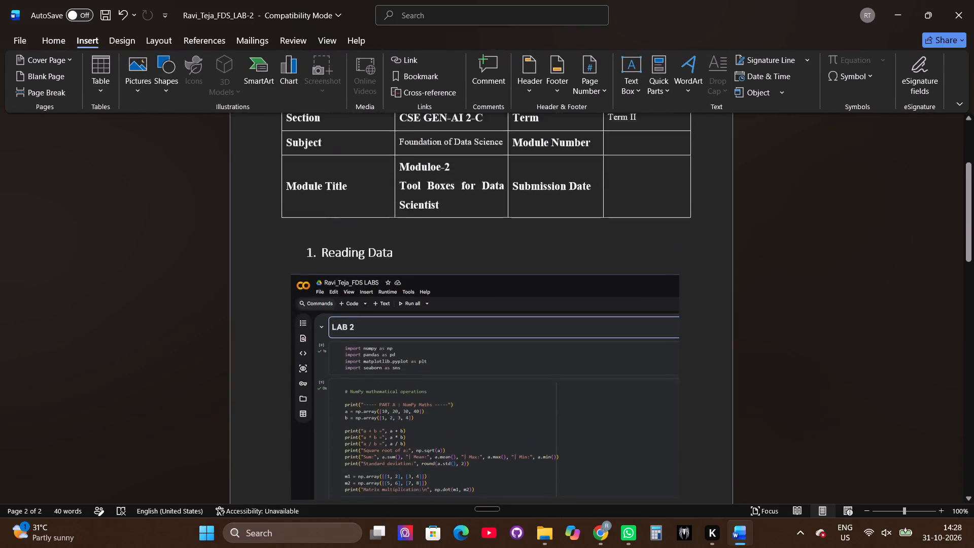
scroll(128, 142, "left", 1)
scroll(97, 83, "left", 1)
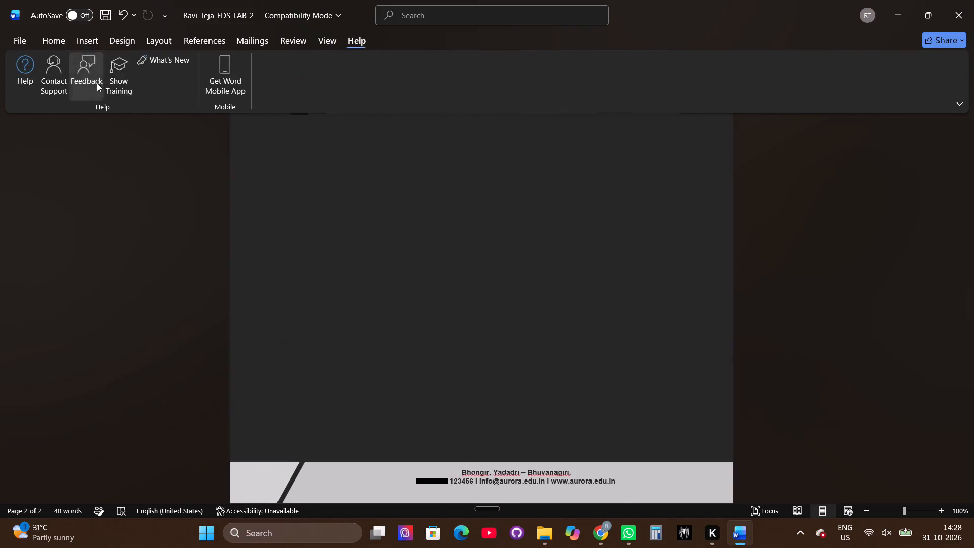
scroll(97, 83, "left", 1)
Add the label "Explanation:" below the output screenshot on the second page, followed by blank lines.
scroll(411, 339, "up", 1)
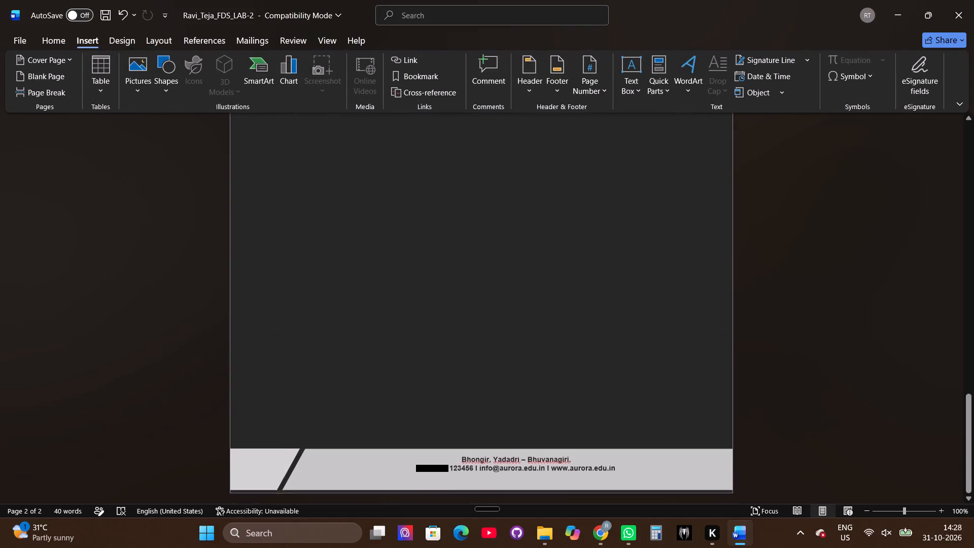
scroll(411, 336, "up", 1)
scroll(411, 332, "down", 1)
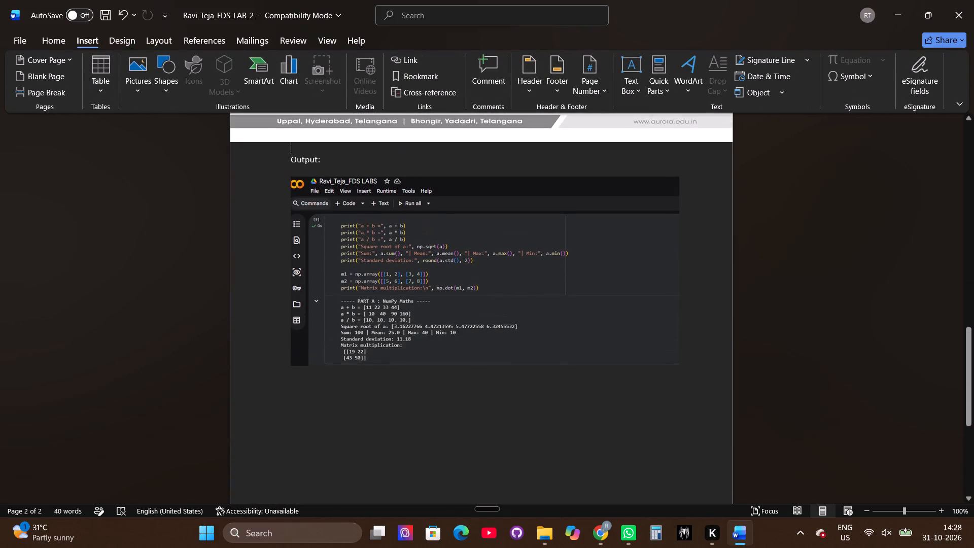
left_click(693, 345)
key("Return")
key("Return")
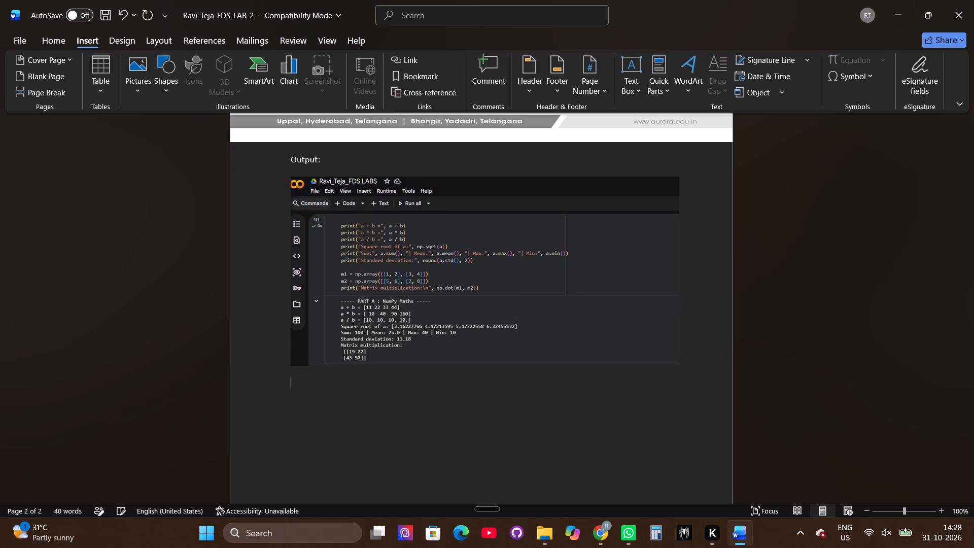
type("Explanation")
key("shift+colon")
key("Return")
key("Return")
left_click(598, 528)
scroll(238, 267, "up", 1)
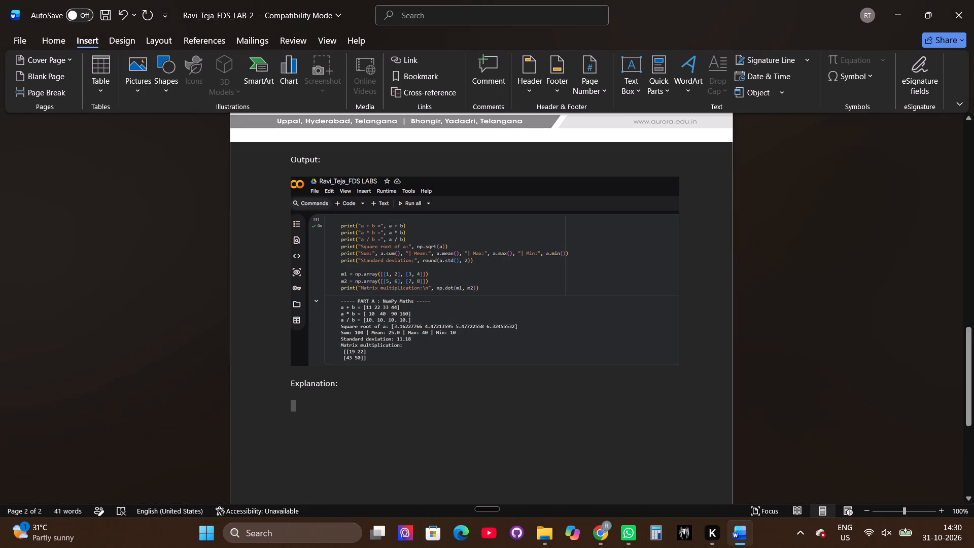
left_click(61, 44)
left_click(208, 64)
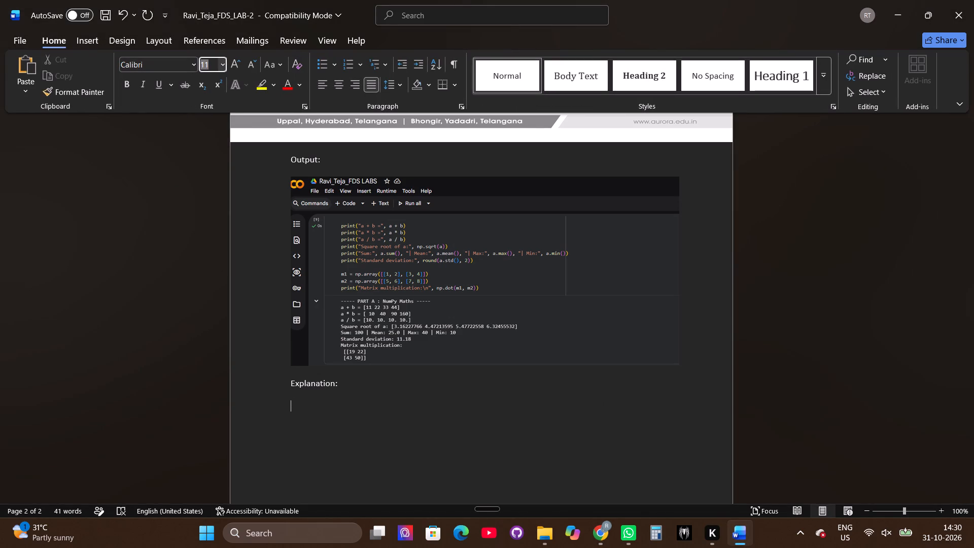
type("14")
key("BackSpace")
key("4")
key("Return")
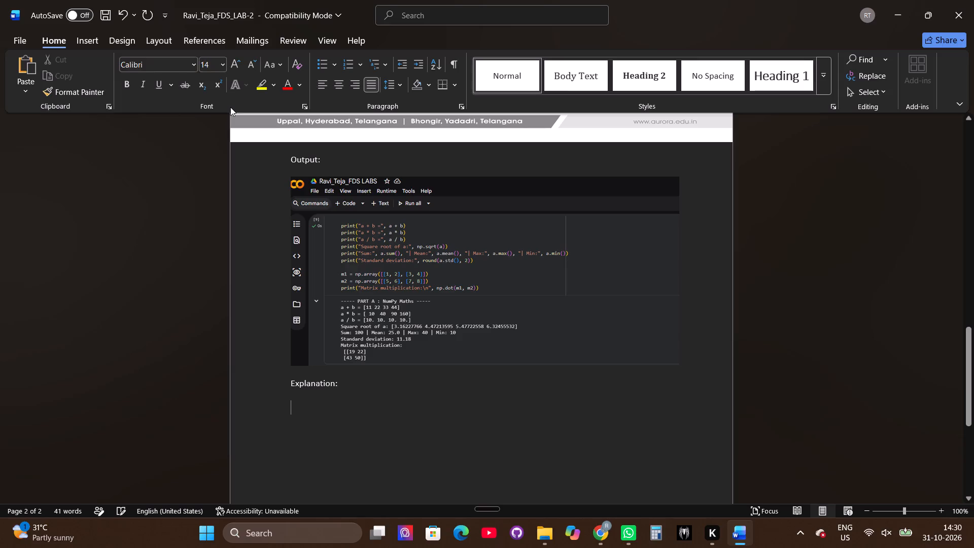
key("ctrl+v")
scroll(393, 359, "down", 2)
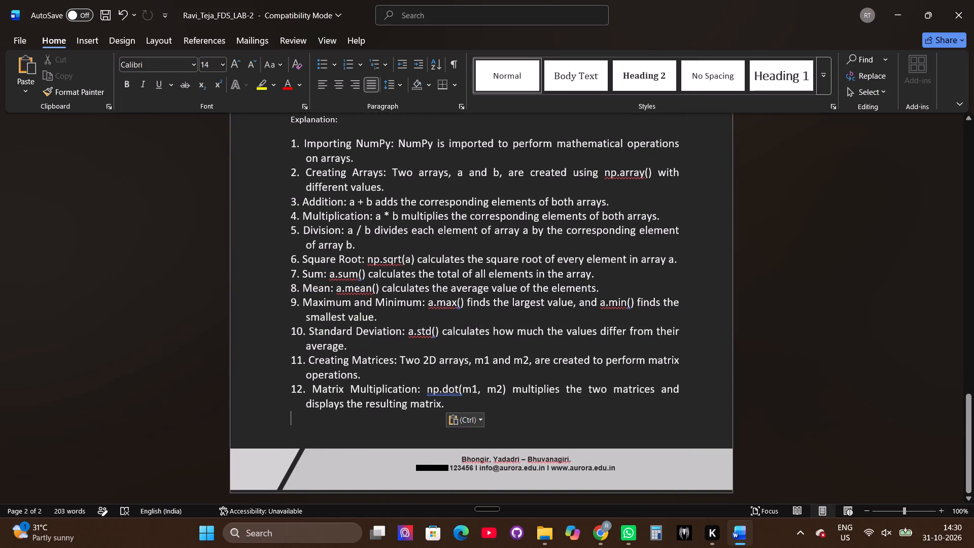
Set the font size of the "Explanation:" label to 16.
scroll(394, 364, "up", 1)
left_click_drag(353, 279, 285, 278)
left_click(289, 275)
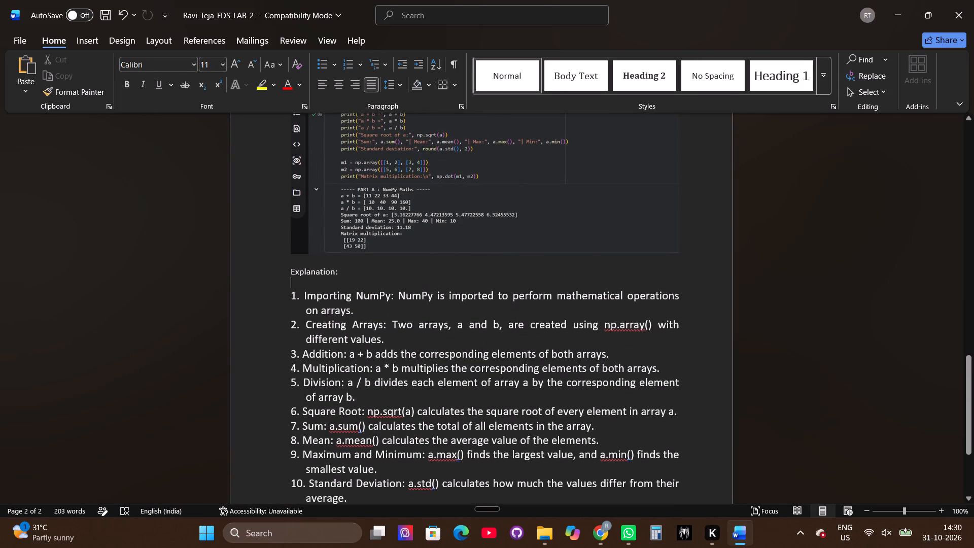
left_click_drag(341, 270, 282, 273)
left_click(223, 65)
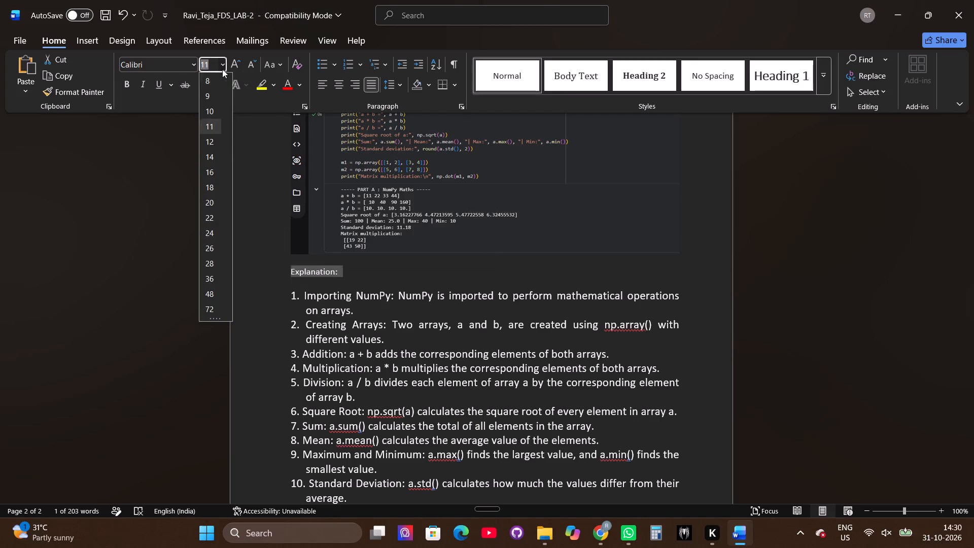
left_click(213, 168)
Set the font size of the "Output:" label above the second-page screenshot to 16.
scroll(386, 275, "up", 4)
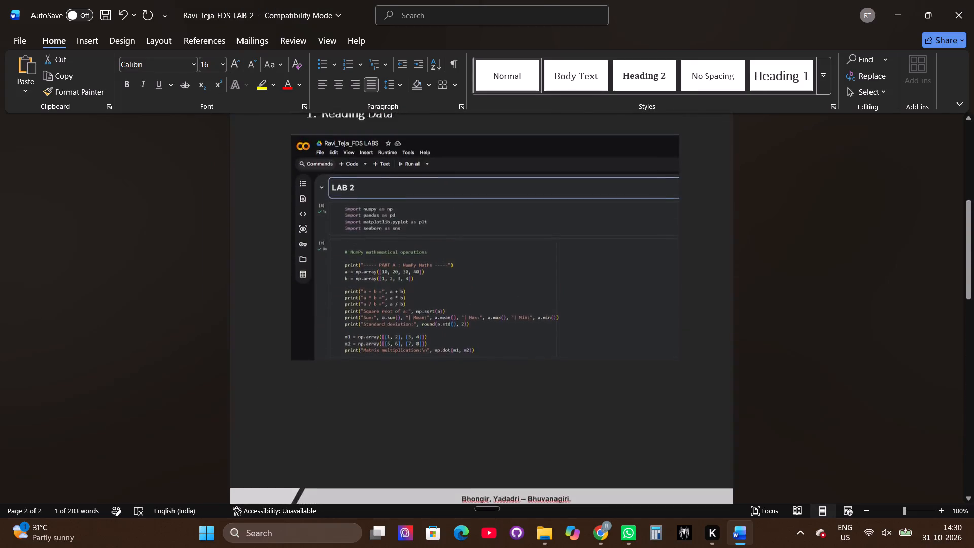
scroll(386, 275, "up", 1)
scroll(399, 277, "down", 3)
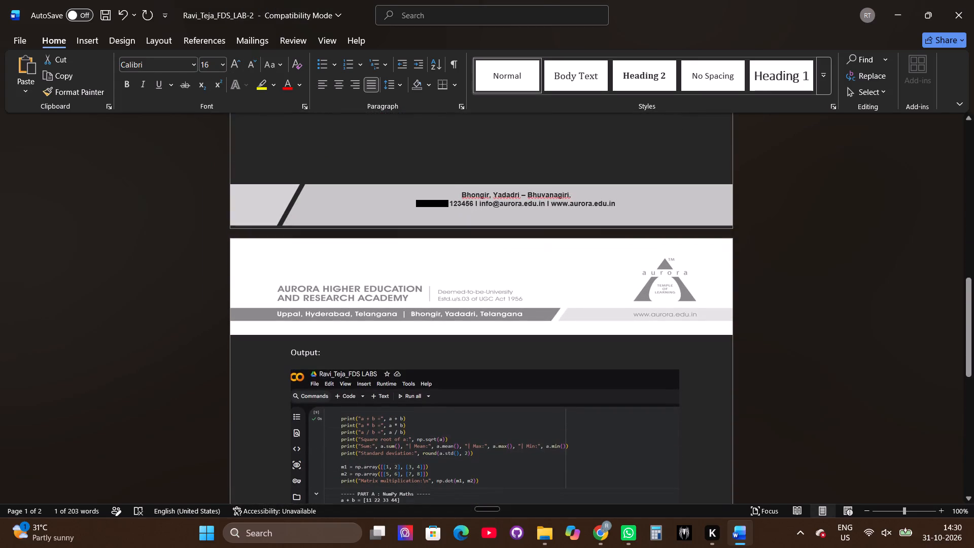
left_click_drag(327, 358, 288, 362)
left_click(306, 354)
left_click_drag(330, 349, 294, 354)
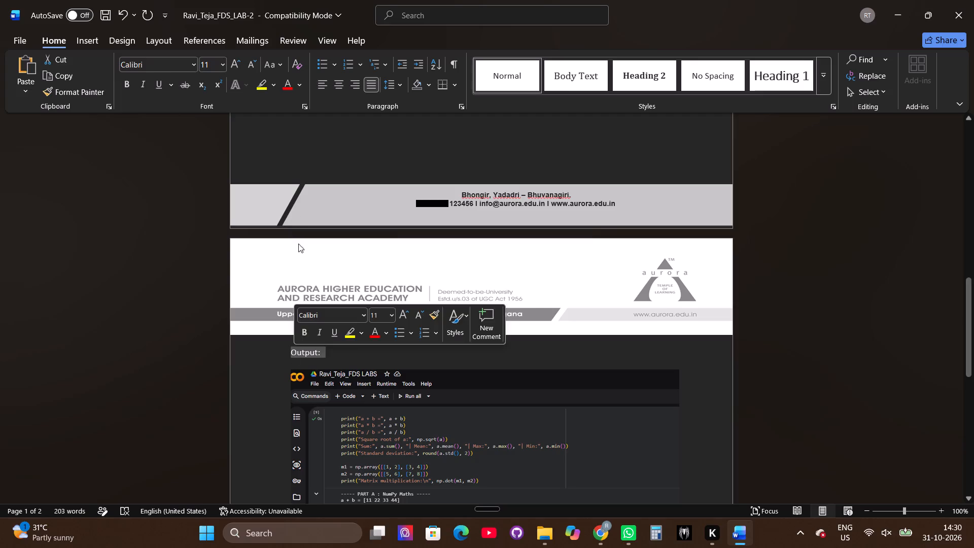
left_click(221, 66)
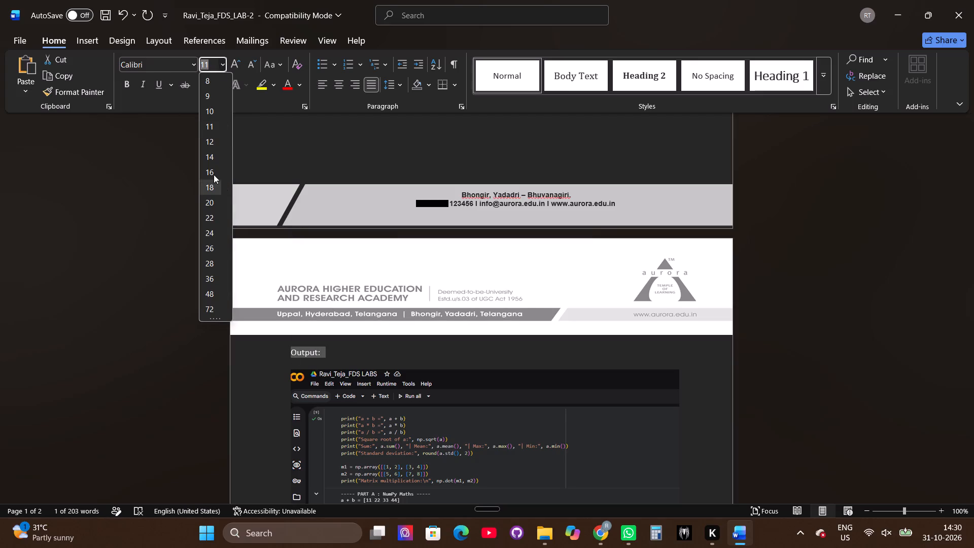
left_click(209, 168)
Add blank lines after the twelfth explanation point so the document continues on a third page.
scroll(383, 309, "down", 4)
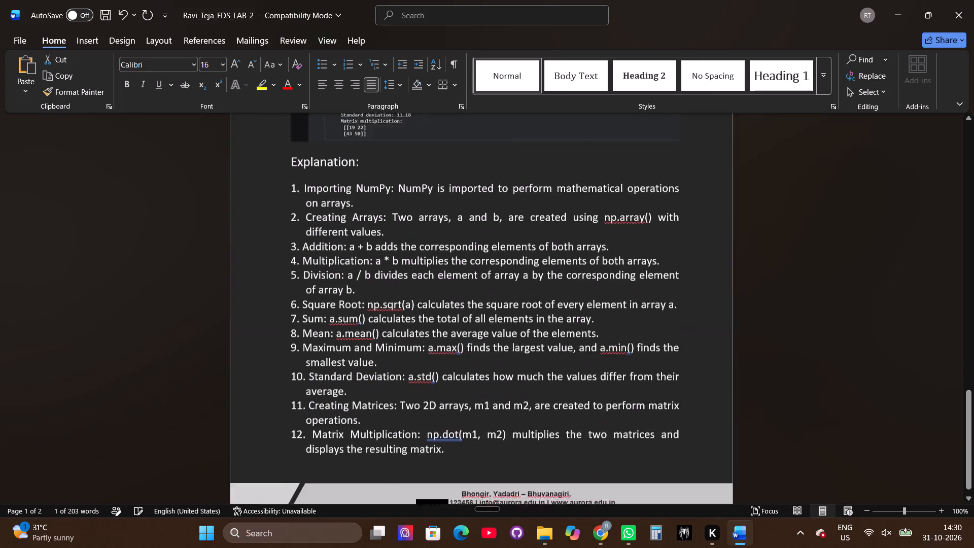
scroll(418, 369, "down", 2)
left_click(484, 423)
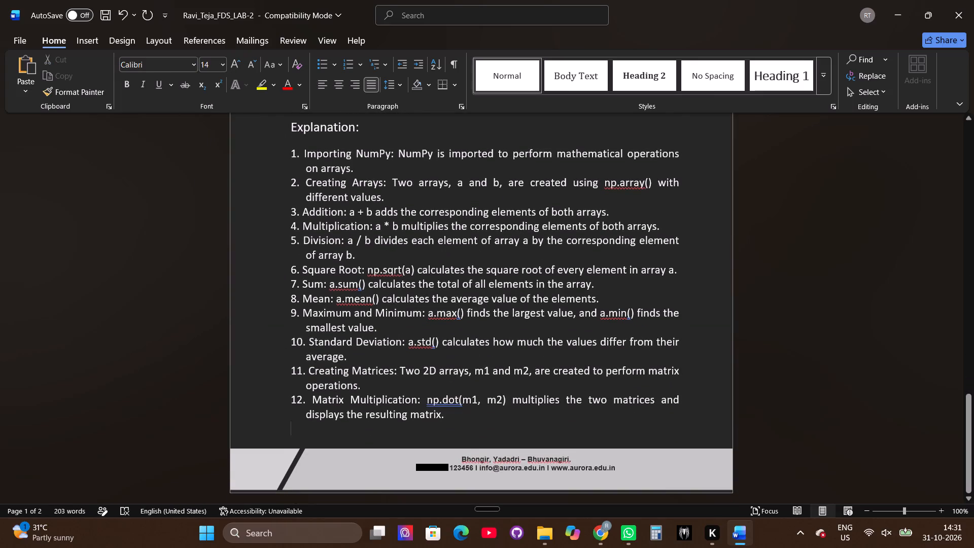
key("Return")
key("Return")
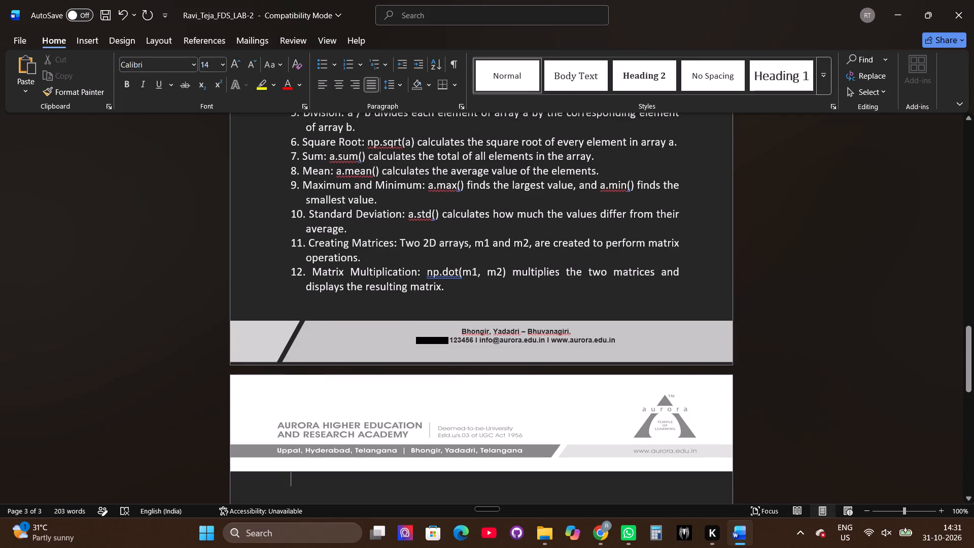
scroll(484, 429, "down", 1)
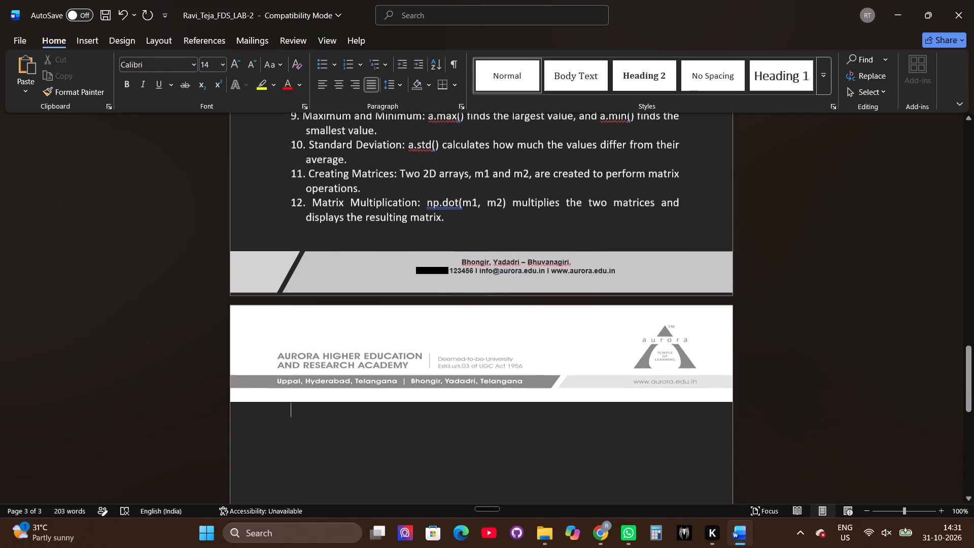
scroll(484, 429, "down", 1)
key("Return")
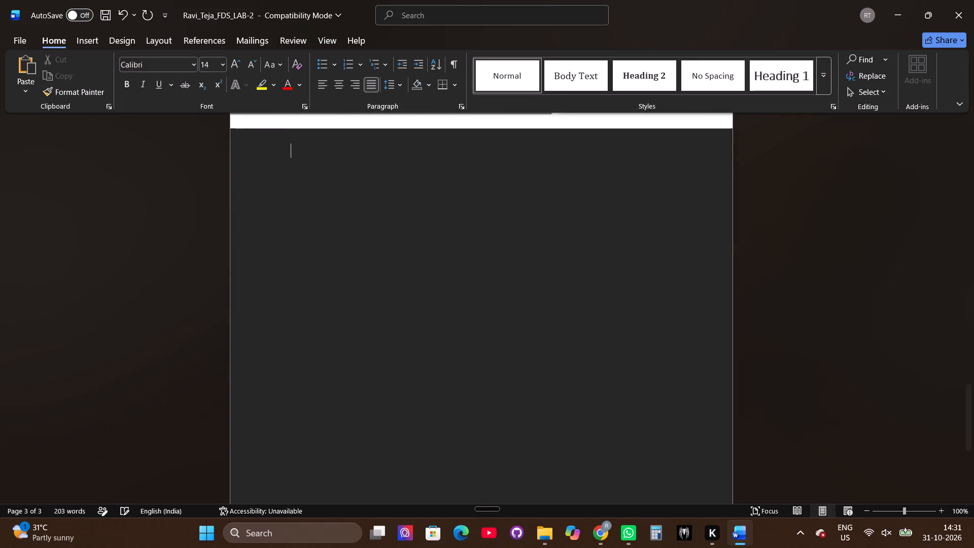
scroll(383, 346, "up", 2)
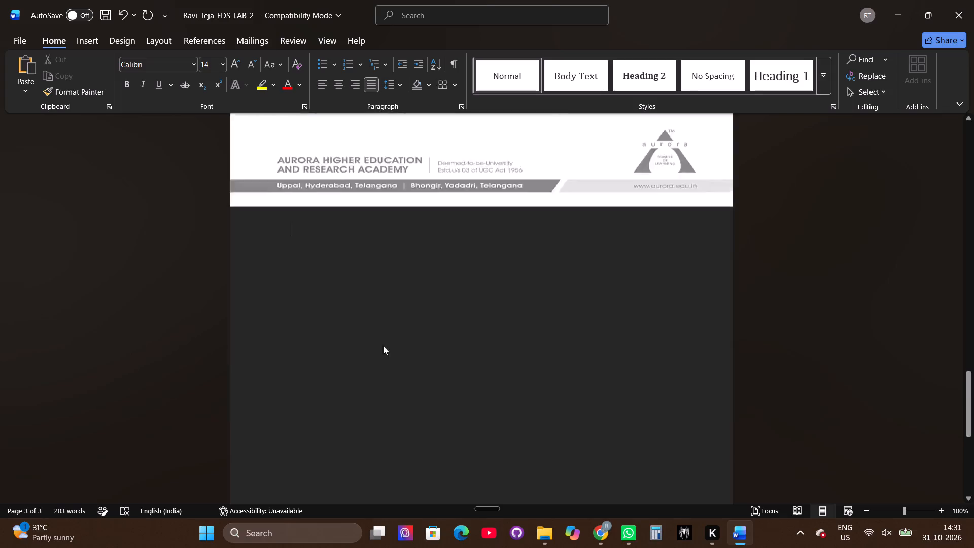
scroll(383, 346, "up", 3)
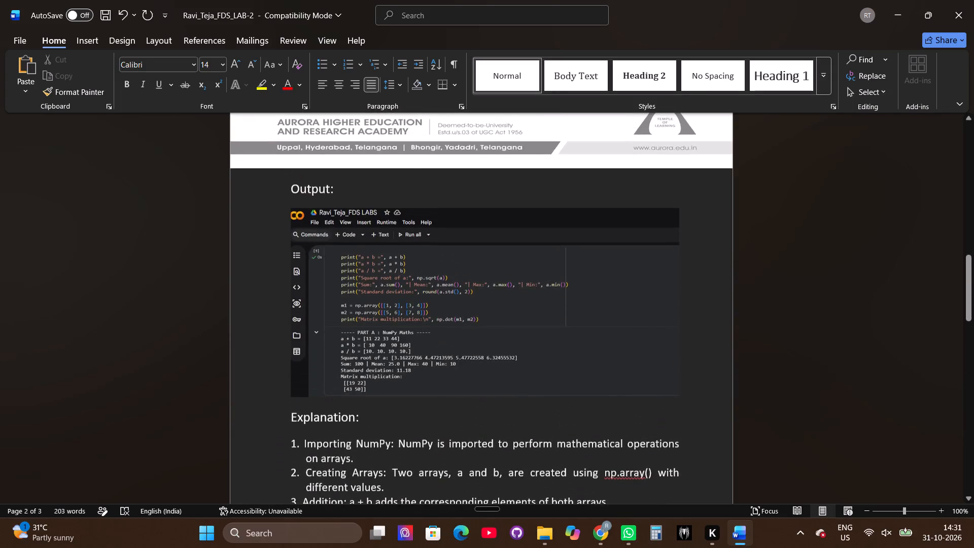
Look back through the report, then switch to Chrome and examine the Part B data-loading code in the course page's Python Code section.
scroll(376, 344, "up", 3)
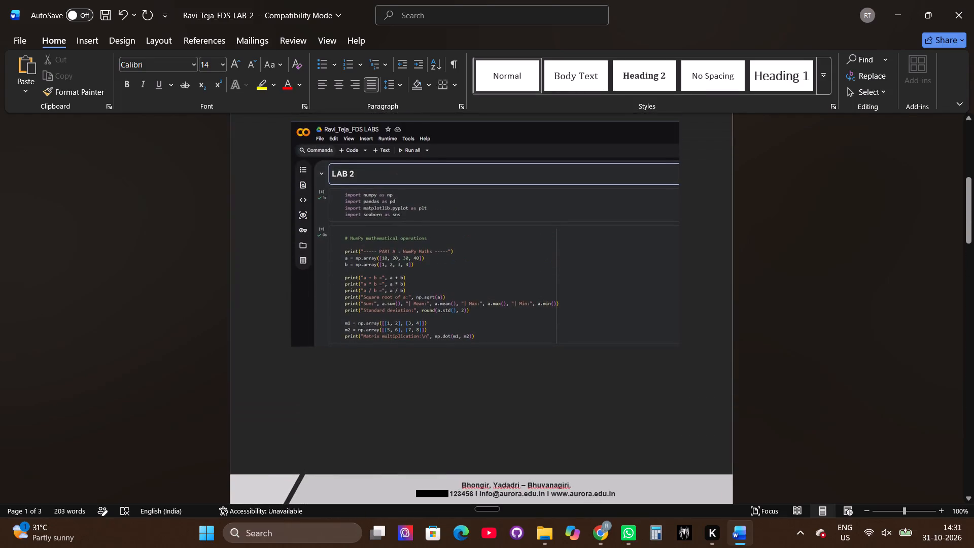
scroll(376, 345, "down", 2)
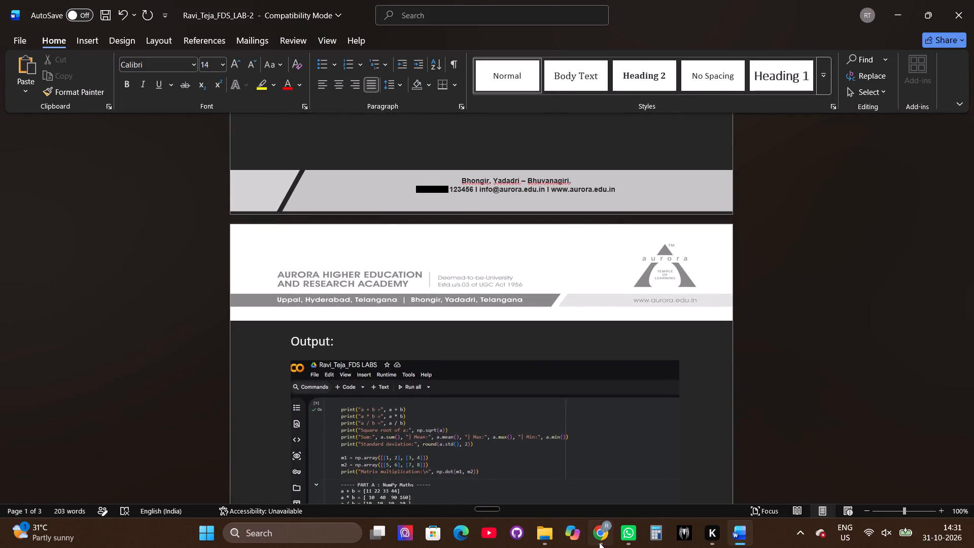
left_click(599, 542)
left_click(190, 7)
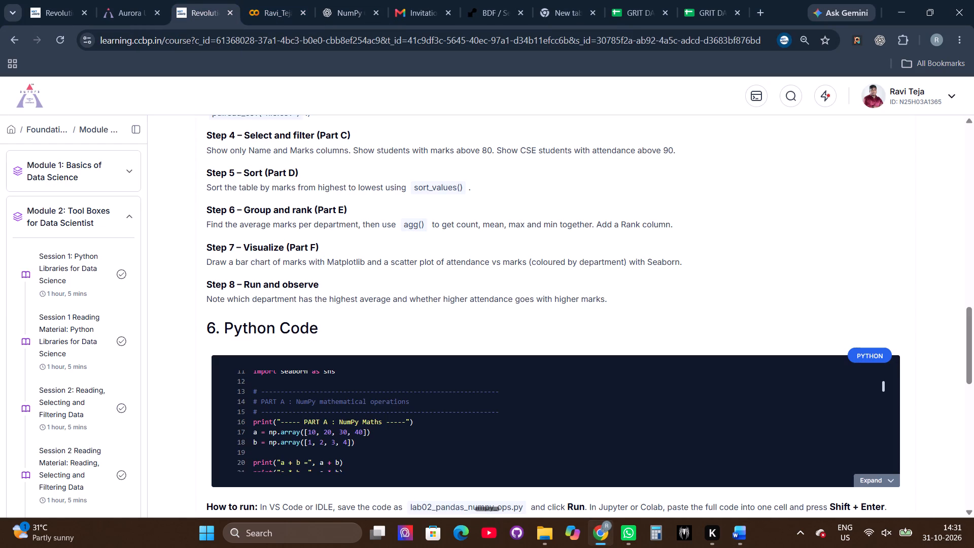
scroll(395, 449, "down", 2)
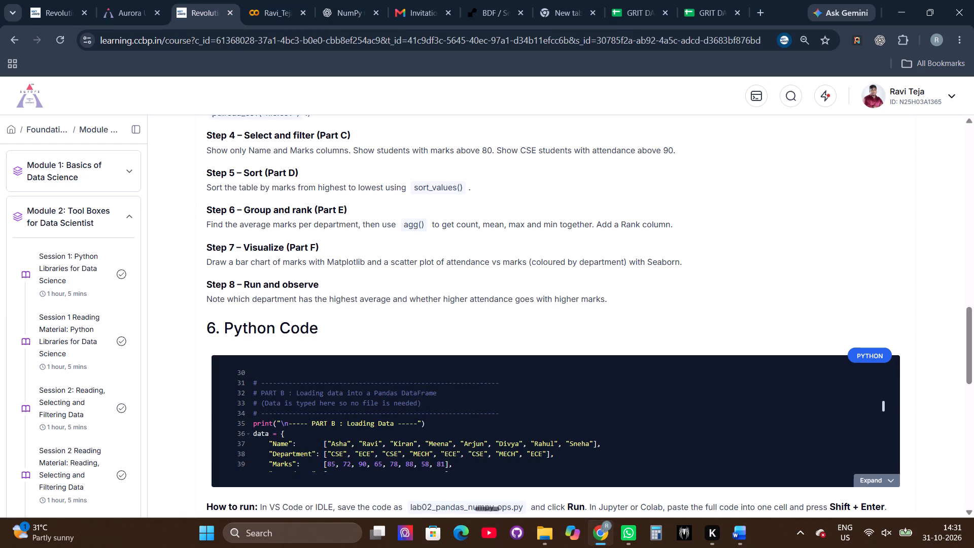
scroll(393, 441, "down", 2)
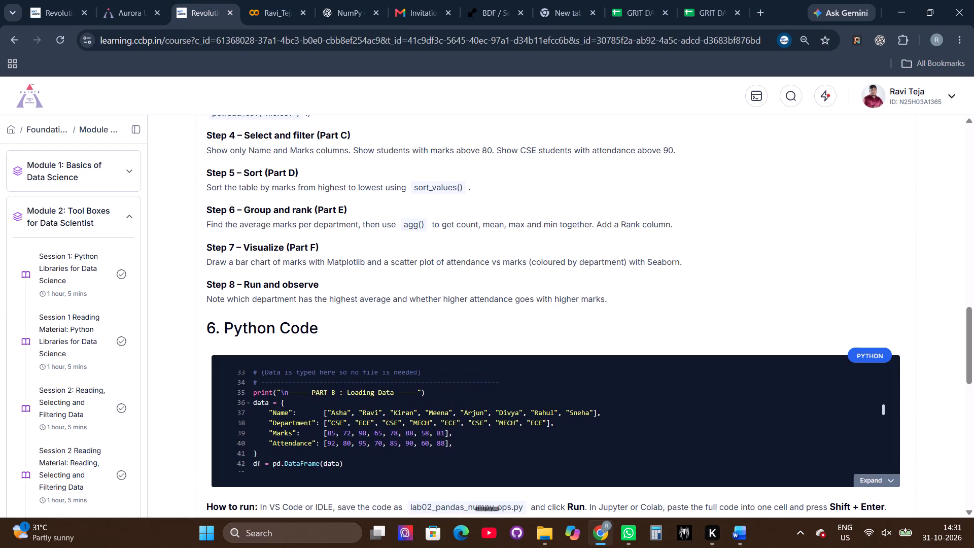
scroll(393, 440, "down", 1)
Capture a screenshot of the Colab notebook header and the "Loading data into a Pandas DataFrame" code cell, without its output.
left_click(252, 0)
left_click(220, 421)
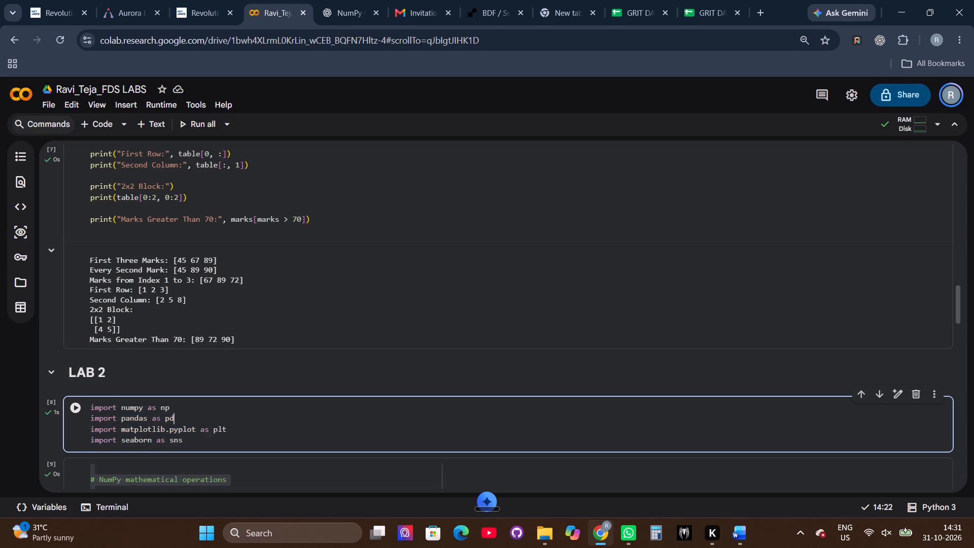
scroll(225, 418, "down", 4)
left_click(231, 359)
scroll(231, 362, "down", 1)
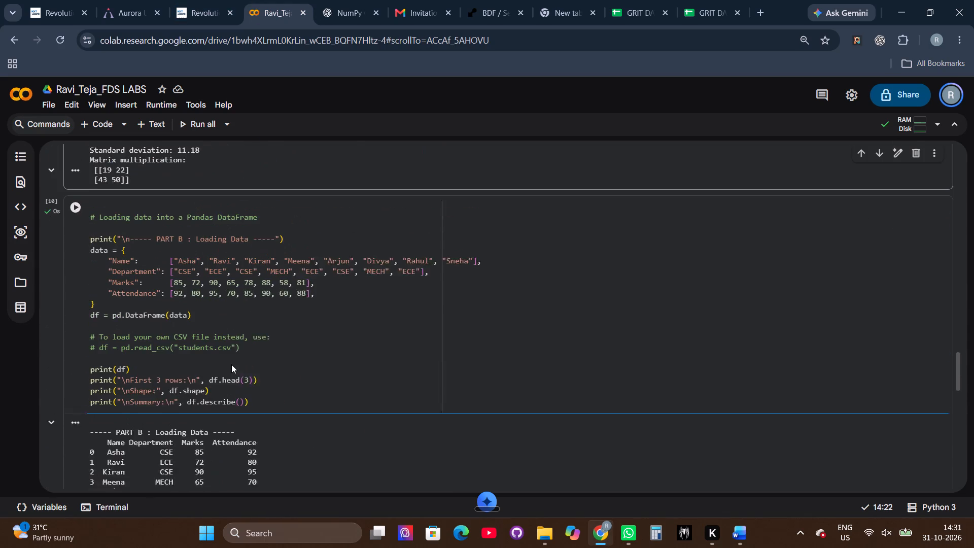
scroll(231, 364, "down", 1)
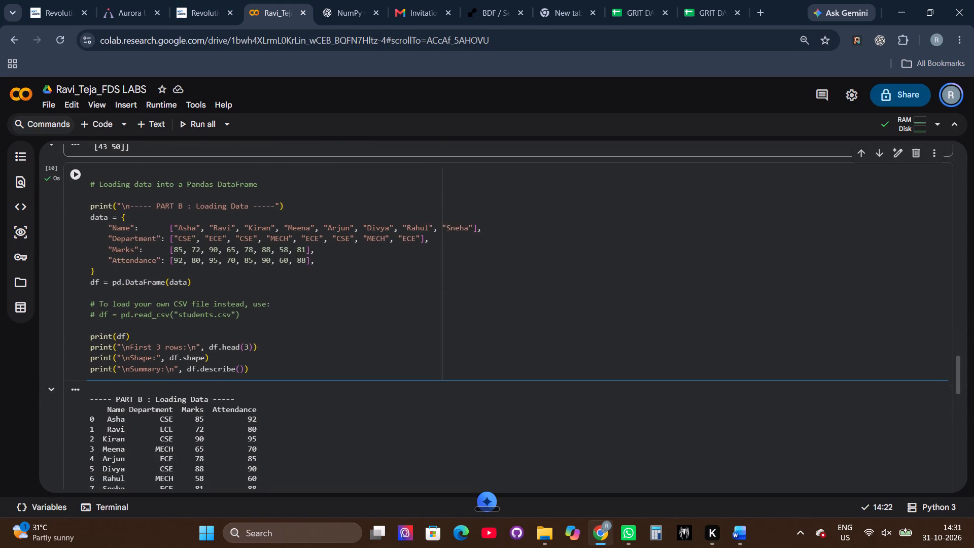
scroll(233, 363, "down", 1)
key("Print")
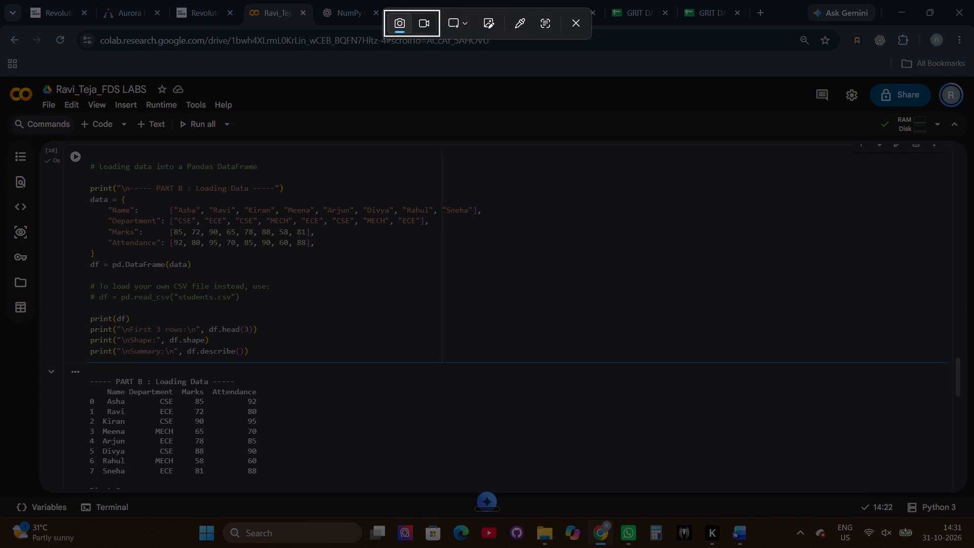
left_click_drag(0, 80, 629, 375)
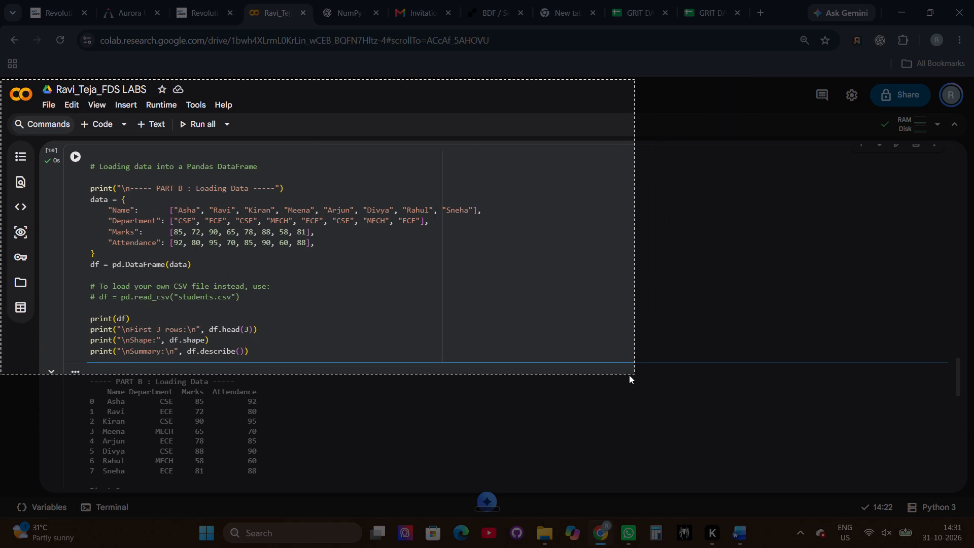
left_click_drag(629, 375, 624, 371)
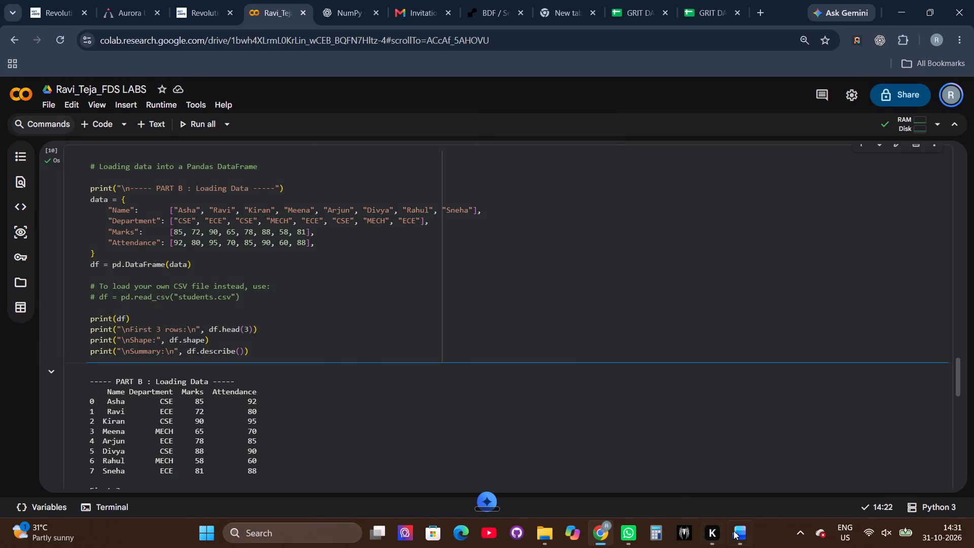
Switch to Word and paste the captured code screenshot onto the empty third page.
left_click(734, 531)
scroll(396, 374, "down", 5)
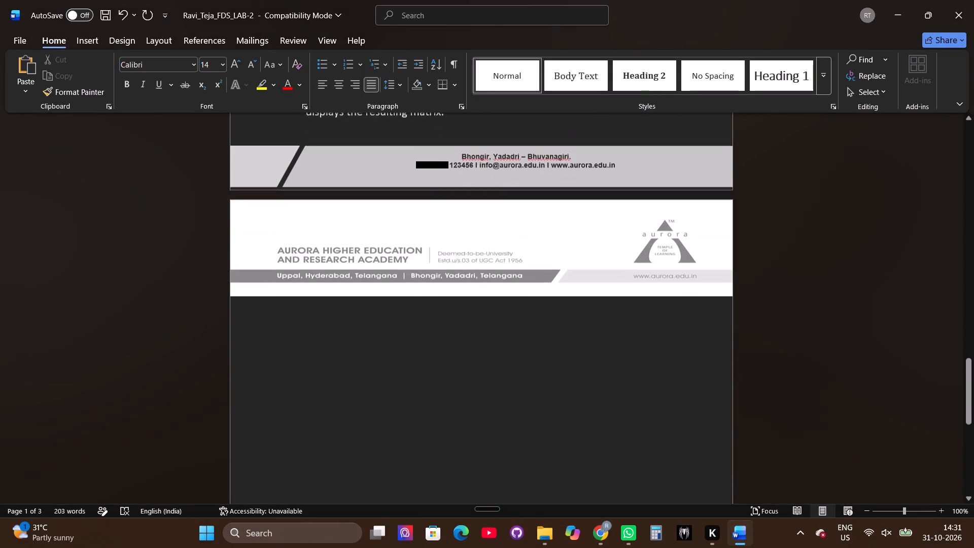
key("ctrl+v")
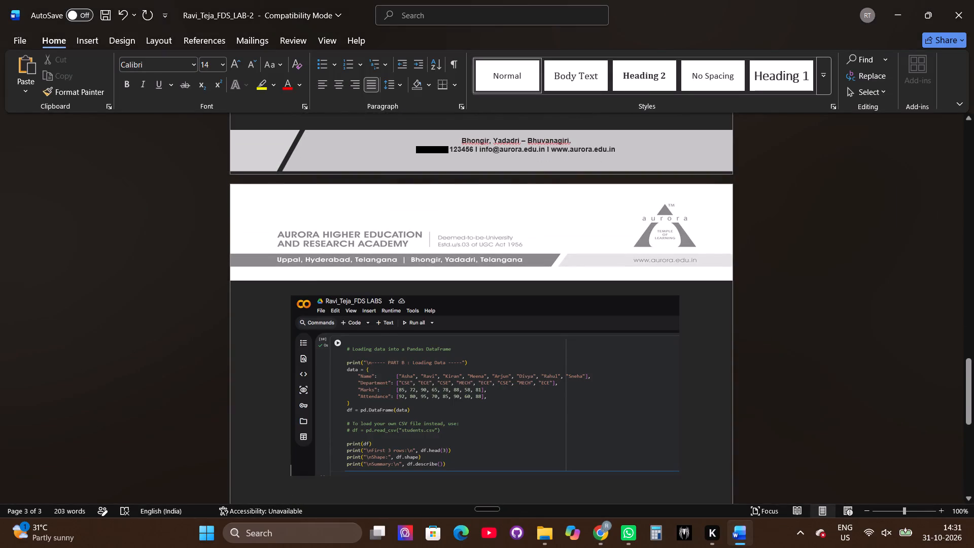
Insert a line above the pasted code screenshot and start it as numbered item "2.".
key("Return")
key("Up")
key("Up")
key("Down")
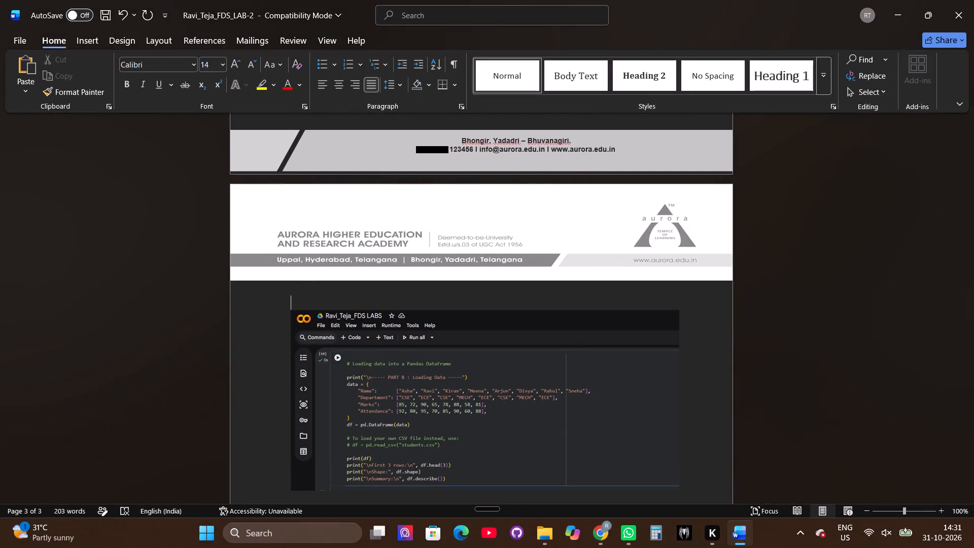
type("2.")
key("space")
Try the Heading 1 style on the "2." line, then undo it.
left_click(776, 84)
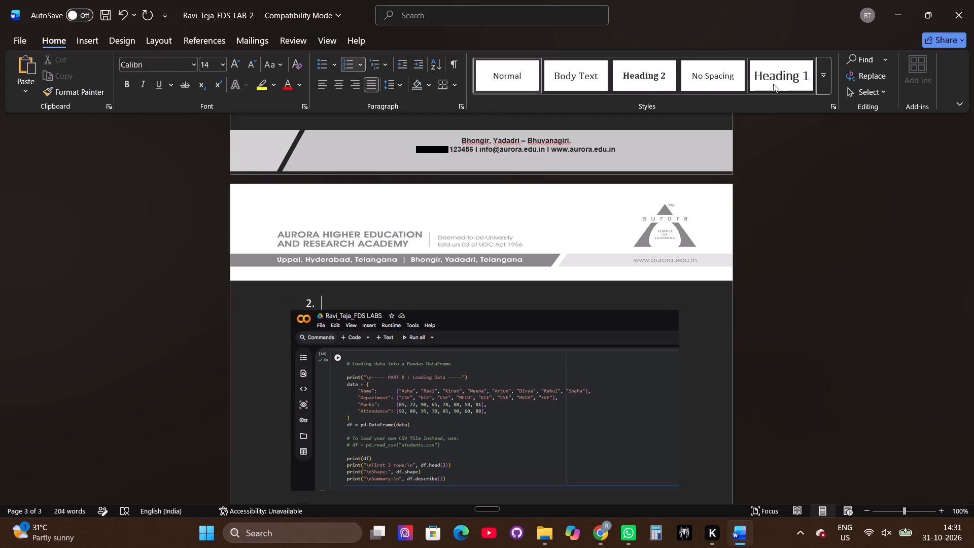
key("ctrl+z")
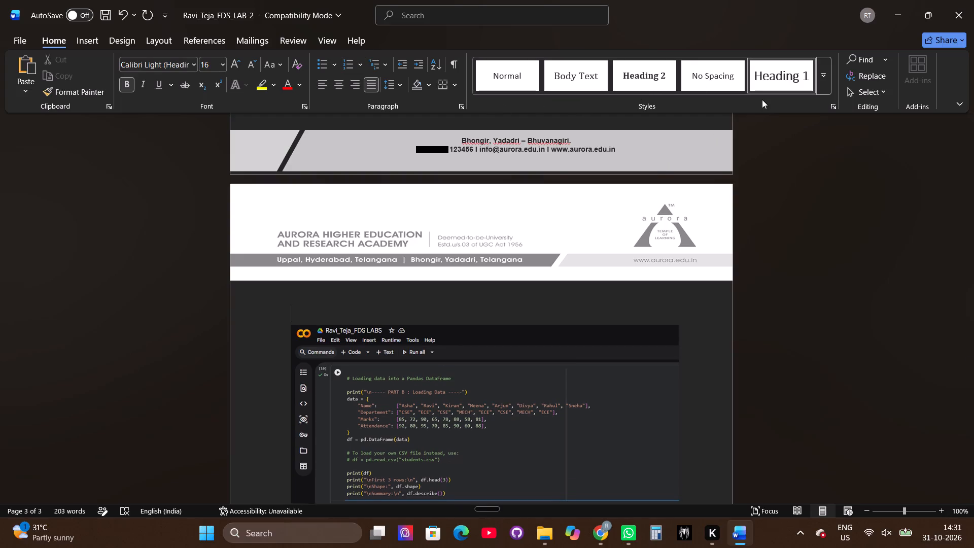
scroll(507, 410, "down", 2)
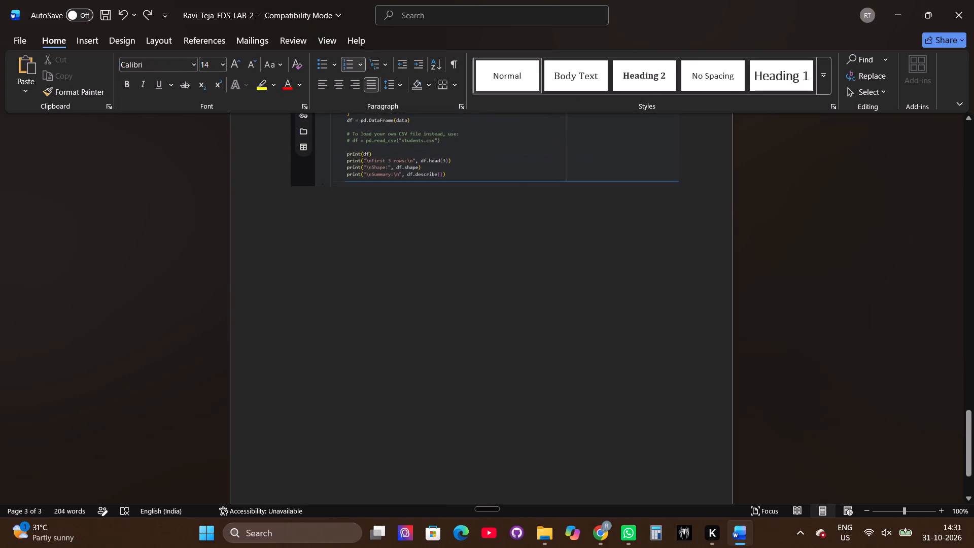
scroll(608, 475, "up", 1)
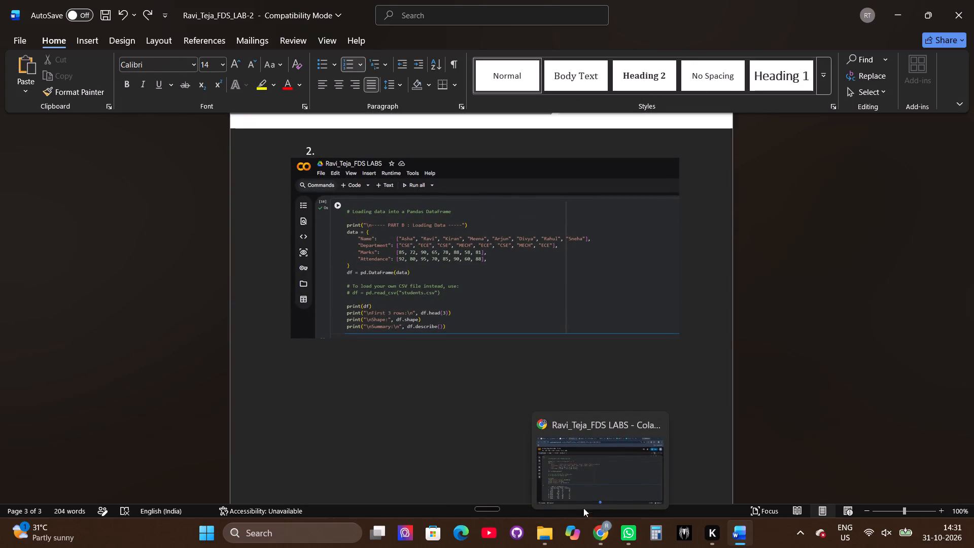
Switch to the NumPy ChatGPT conversation in Chrome and look through its existing code sections and explanations for the lab.
left_click(576, 478)
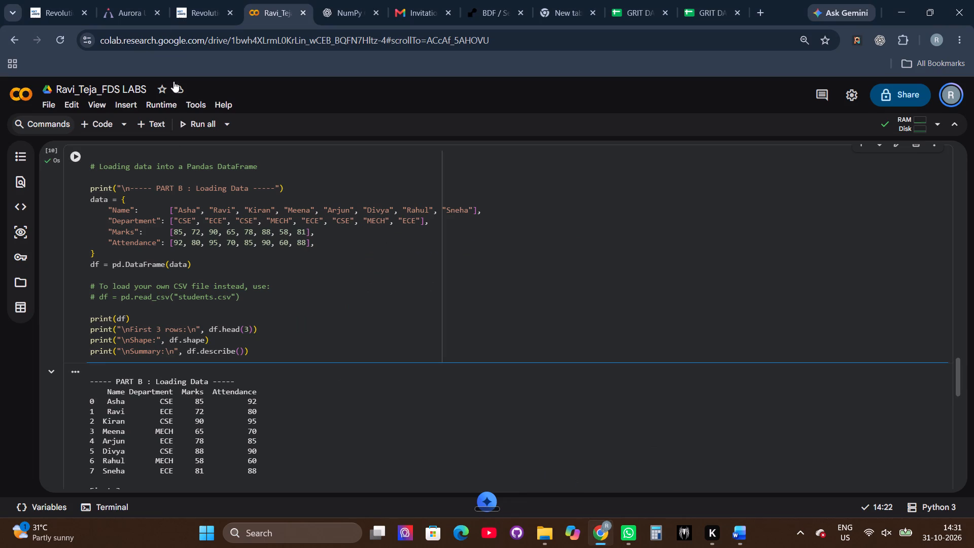
left_click(344, 0)
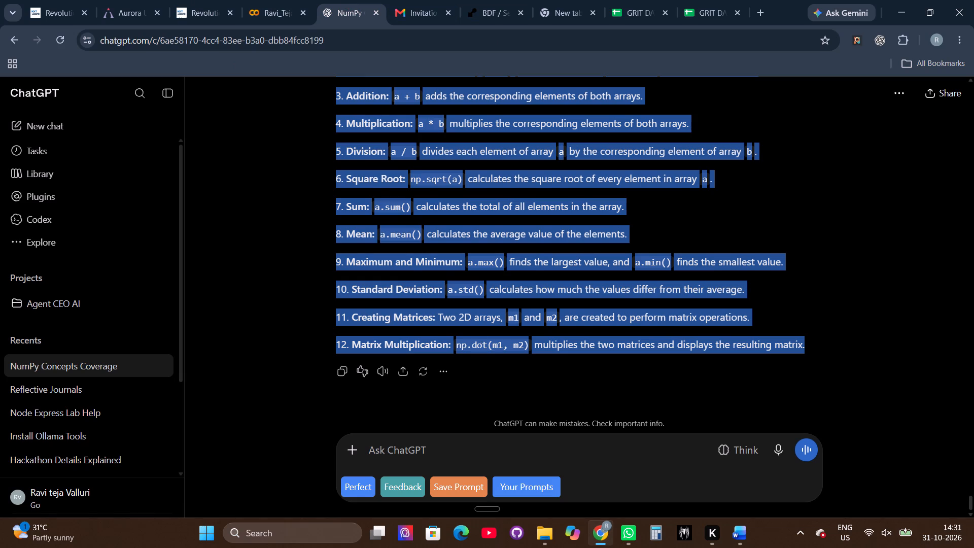
left_click(478, 302)
scroll(479, 305, "up", 7)
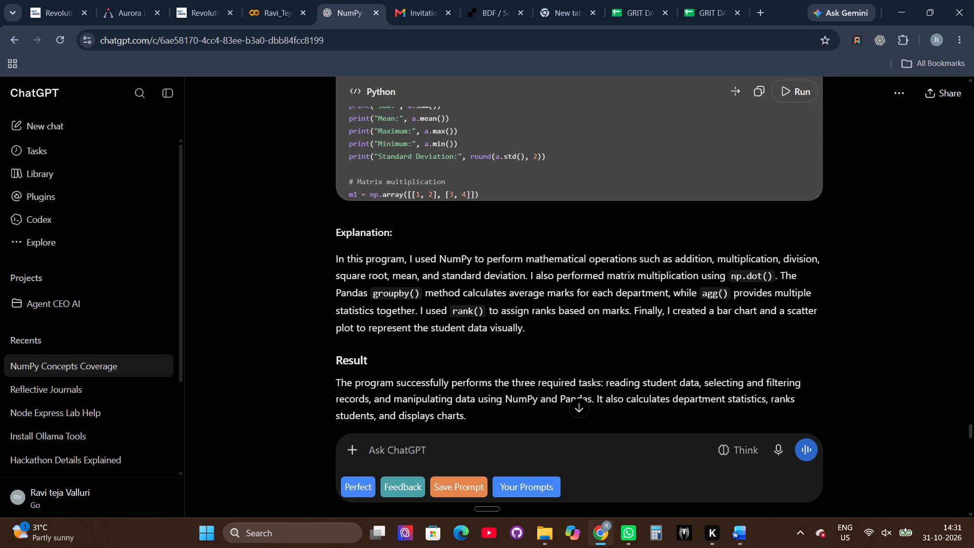
scroll(479, 305, "down", 15)
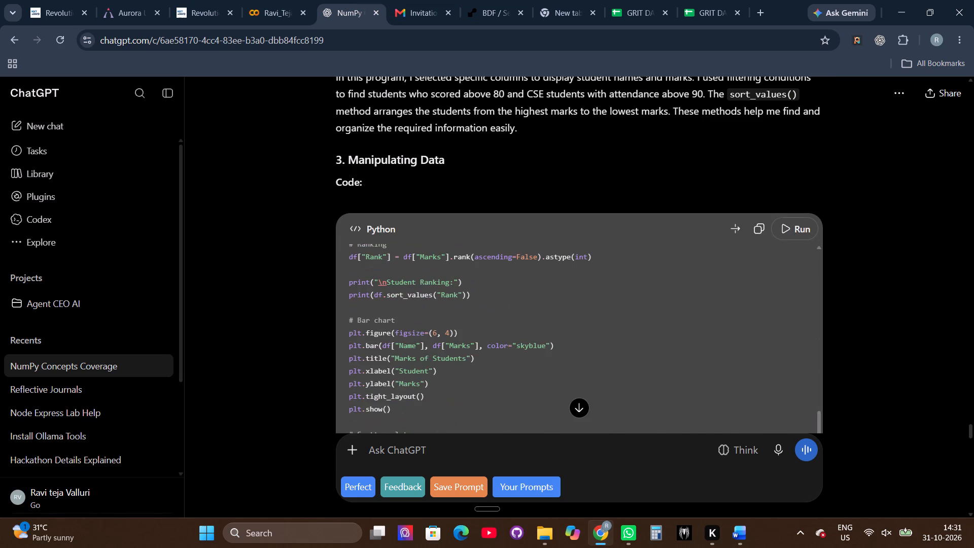
scroll(523, 380, "down", 10)
scroll(627, 404, "down", 6)
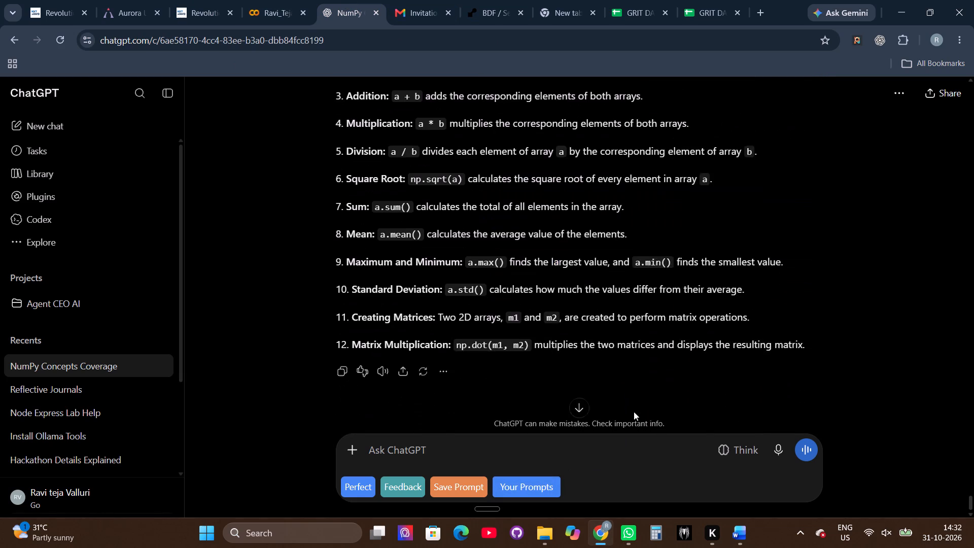
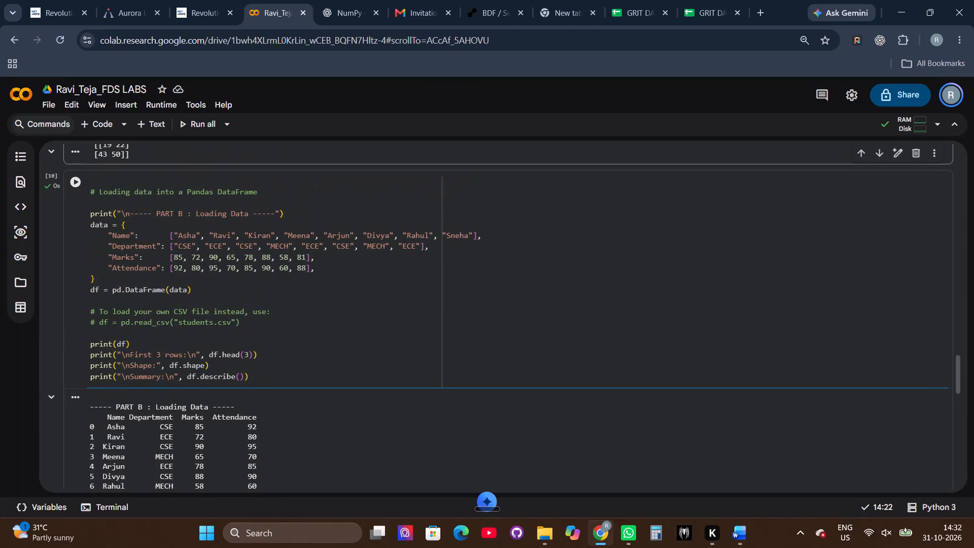
Look through the Part B data-loading cell's code and output and the Part C selecting and filtering cell in the Colab notebook.
scroll(207, 331, "down", 1)
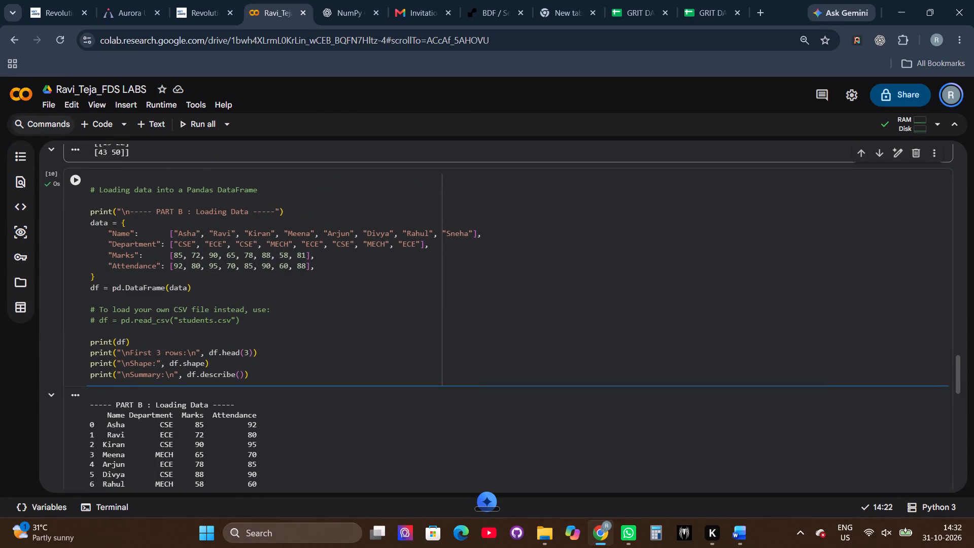
scroll(207, 331, "down", 1)
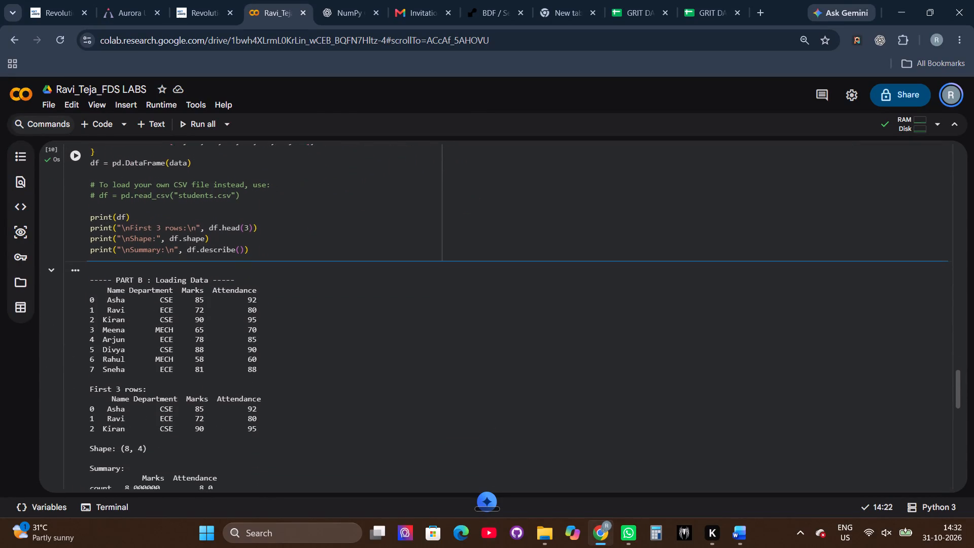
scroll(207, 330, "down", 2)
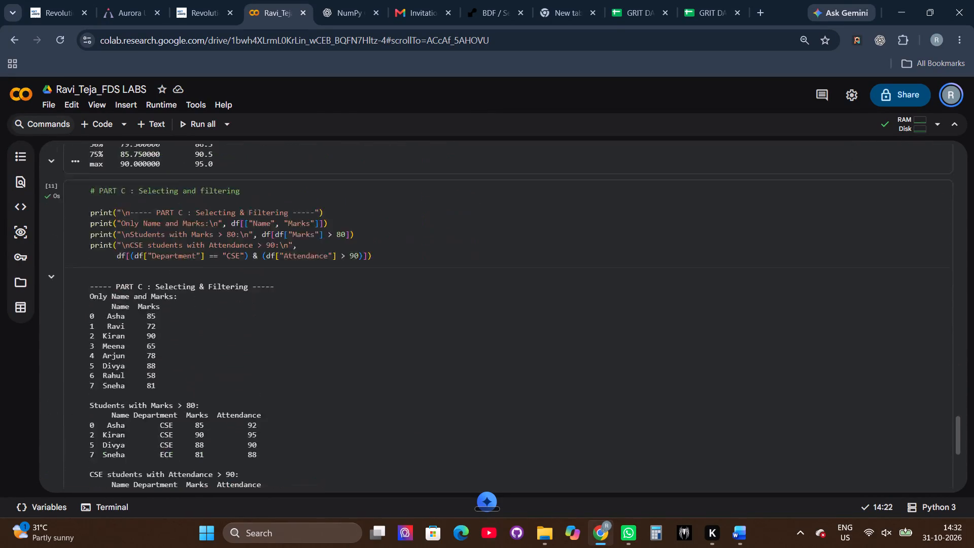
scroll(207, 330, "down", 1)
scroll(207, 330, "up", 1)
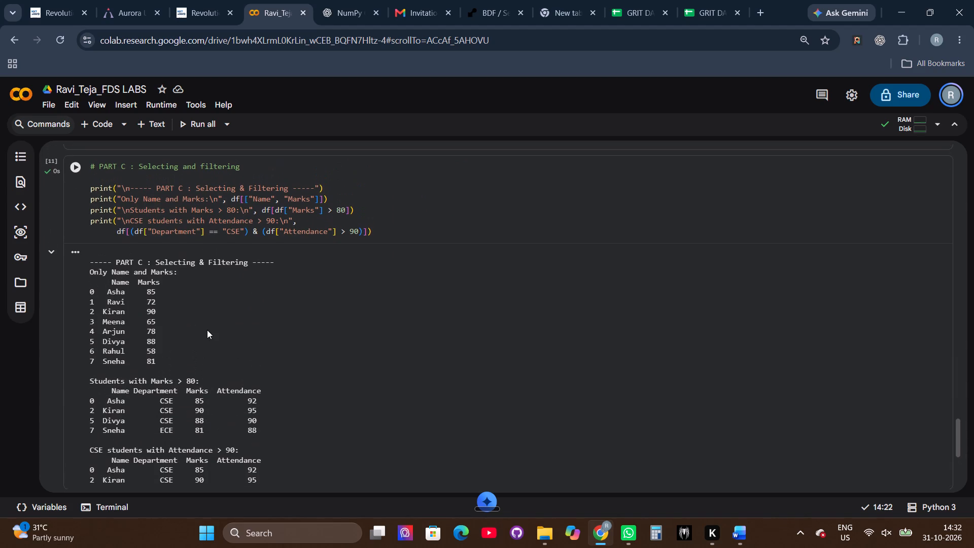
scroll(207, 330, "up", 3)
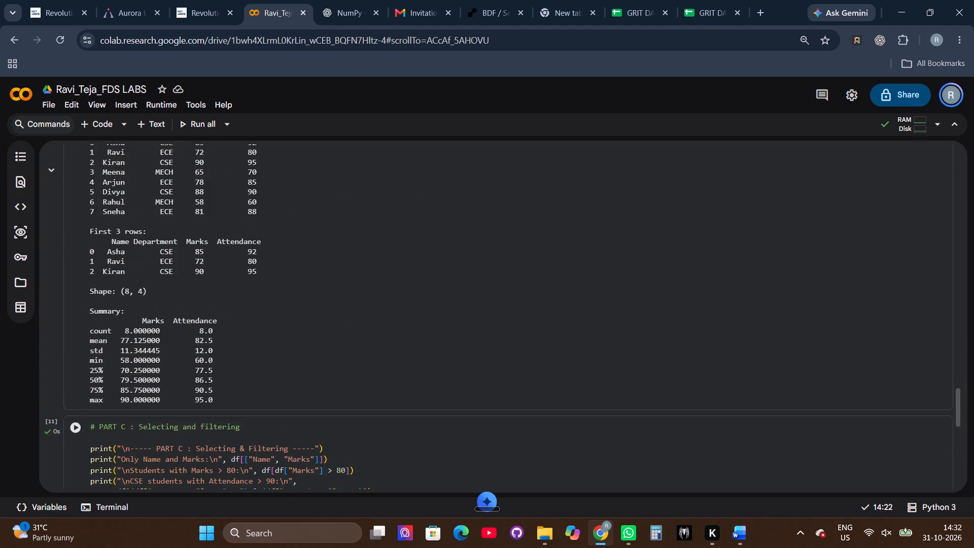
scroll(207, 330, "up", 1)
scroll(207, 330, "down", 3)
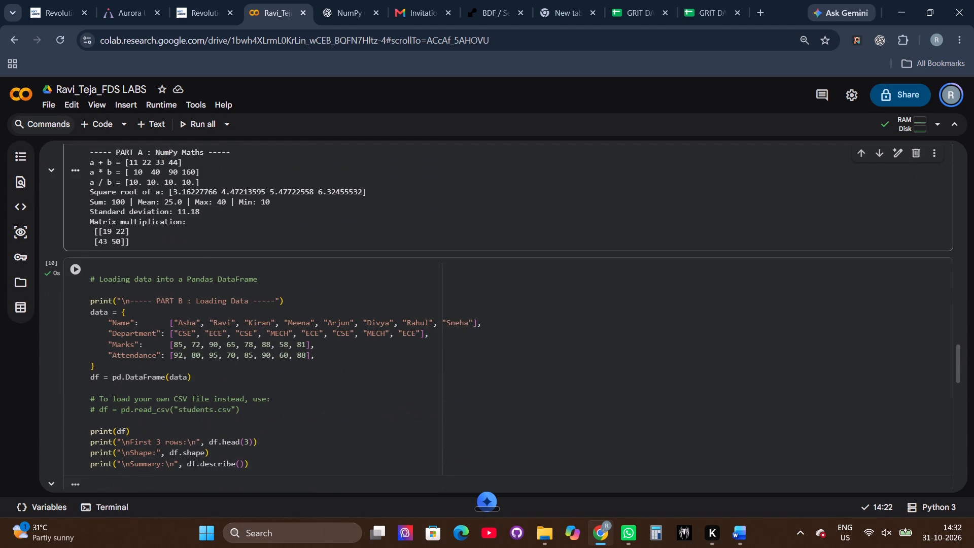
scroll(208, 339, "down", 1)
left_click(207, 309)
scroll(207, 309, "down", 1)
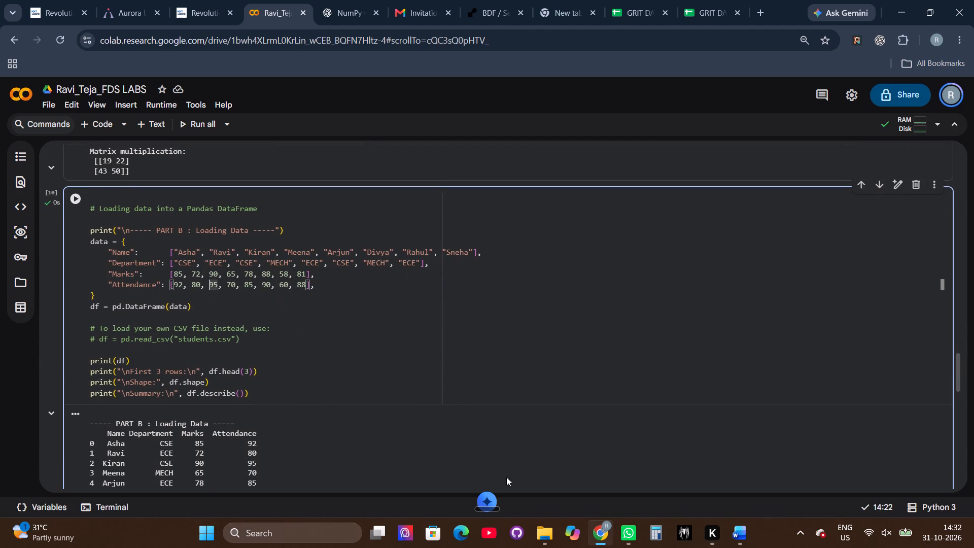
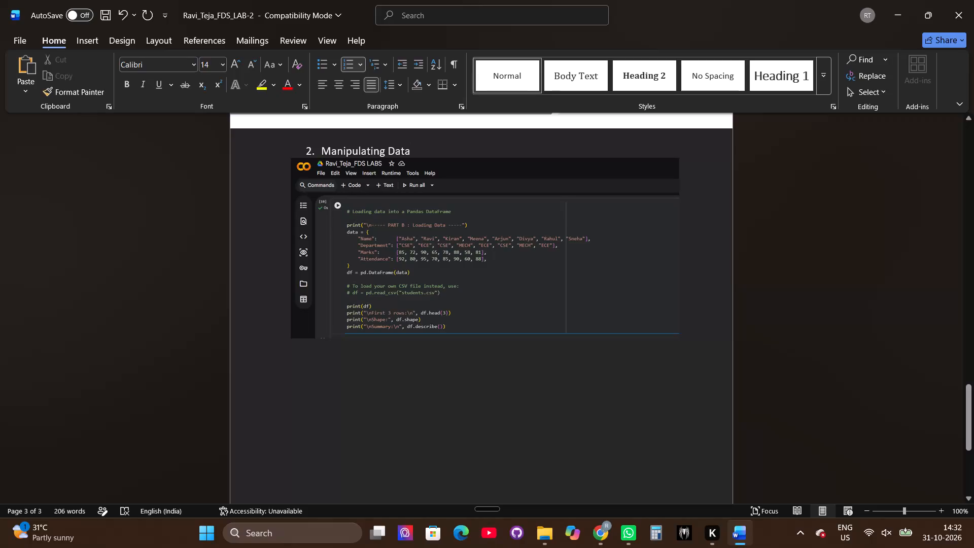
Apply the Heading 1 style to the "Manipulating Data" line above the code screenshot on the third page.
left_click_drag(392, 147, 303, 161)
left_click(388, 174)
left_click(418, 148)
left_click_drag(418, 148, 314, 150)
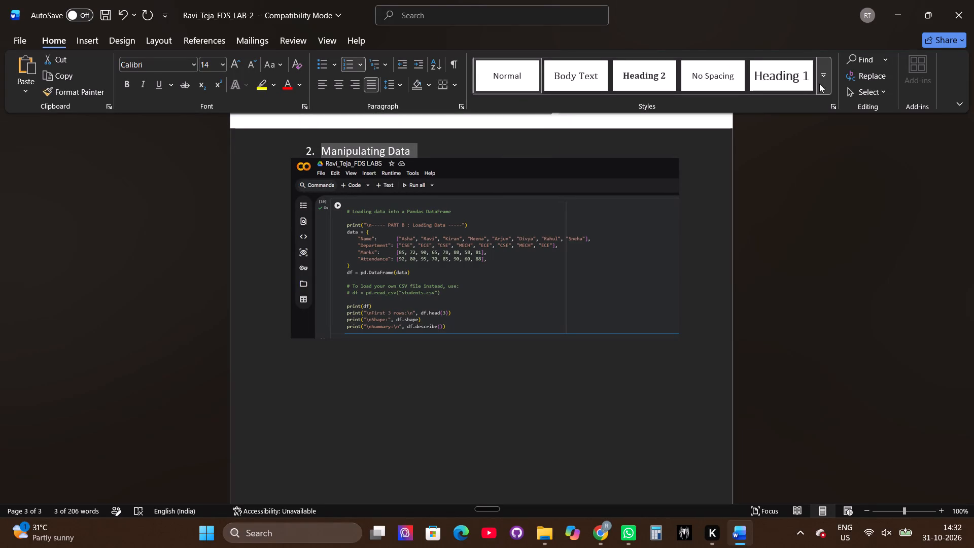
left_click(774, 83)
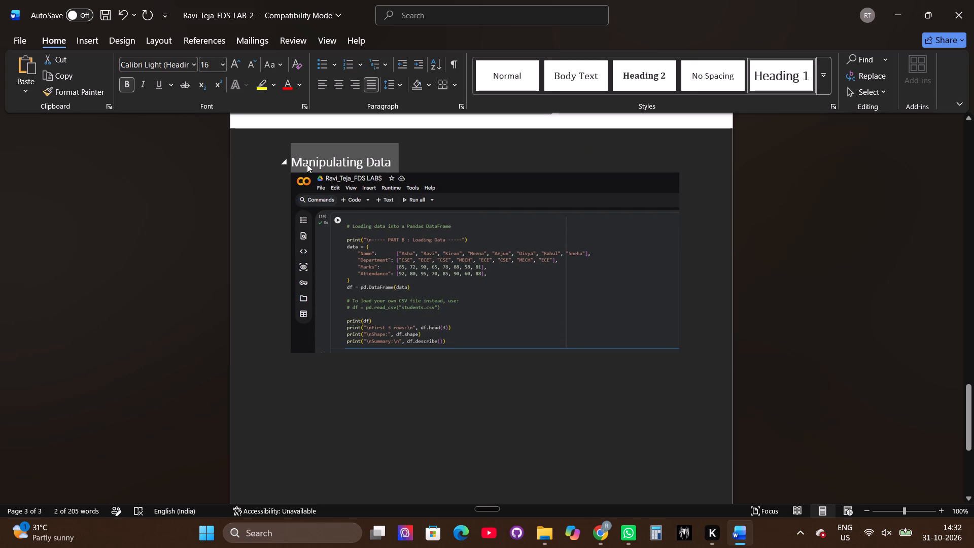
Number the "Manipulating Data" heading as "2." and add a blank line between it and the code screenshot.
left_click(301, 162)
left_click(291, 163)
type("2")
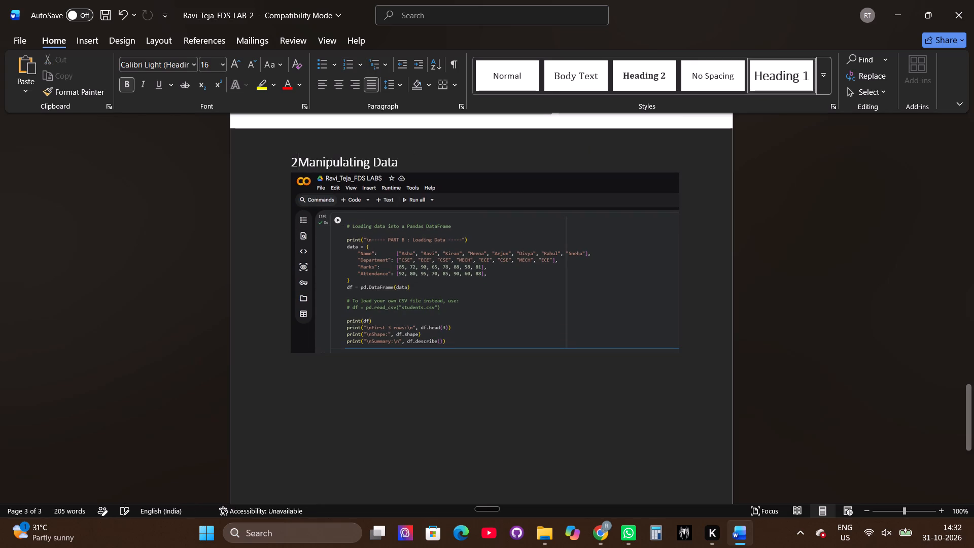
key("space")
key("BackSpace")
type(".")
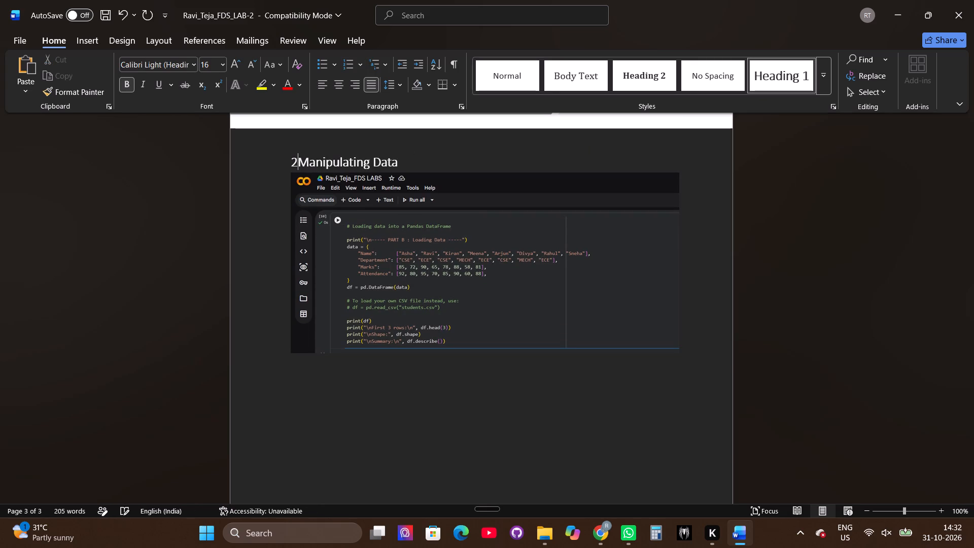
key("space")
left_click(416, 154)
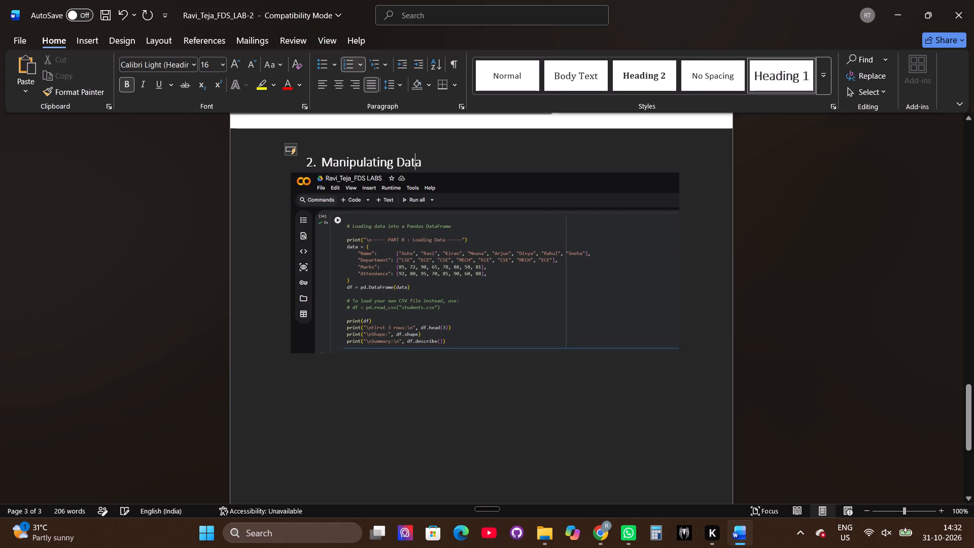
left_click(480, 413)
left_click(514, 164)
key("Return")
Review the layout of the "Reading Data" section, including its heading, screenshots and explanation, as a reference for section 2.
scroll(514, 164, "up", 5)
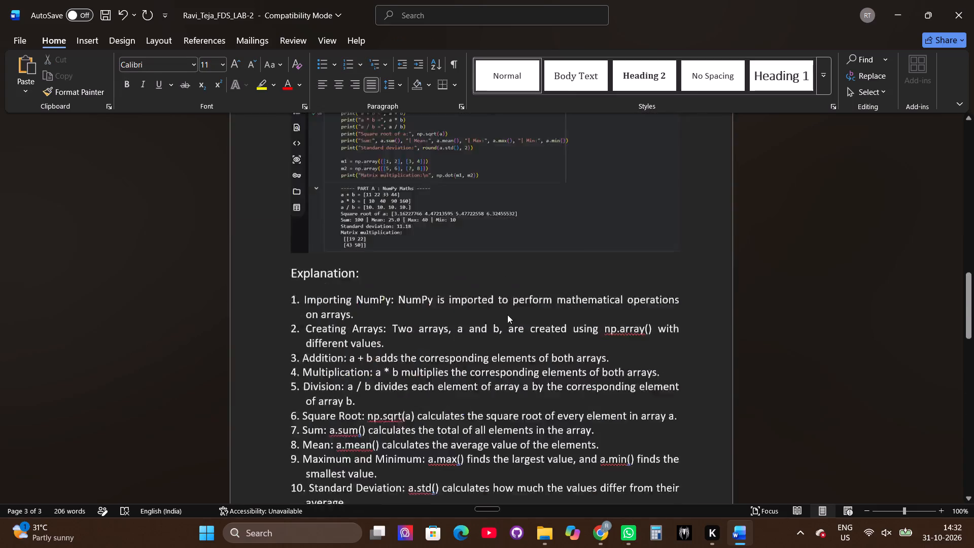
scroll(507, 315, "up", 5)
scroll(505, 312, "down", 1)
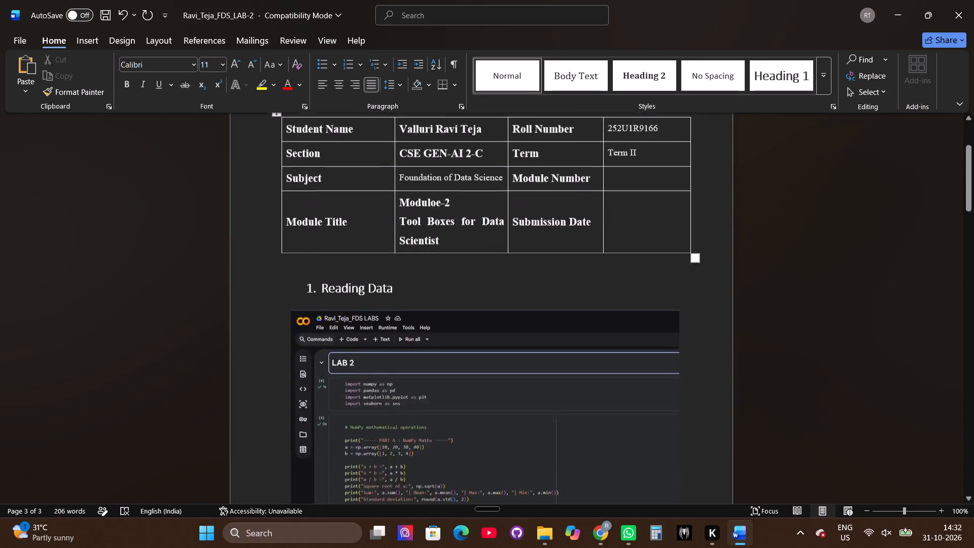
scroll(505, 312, "down", 10)
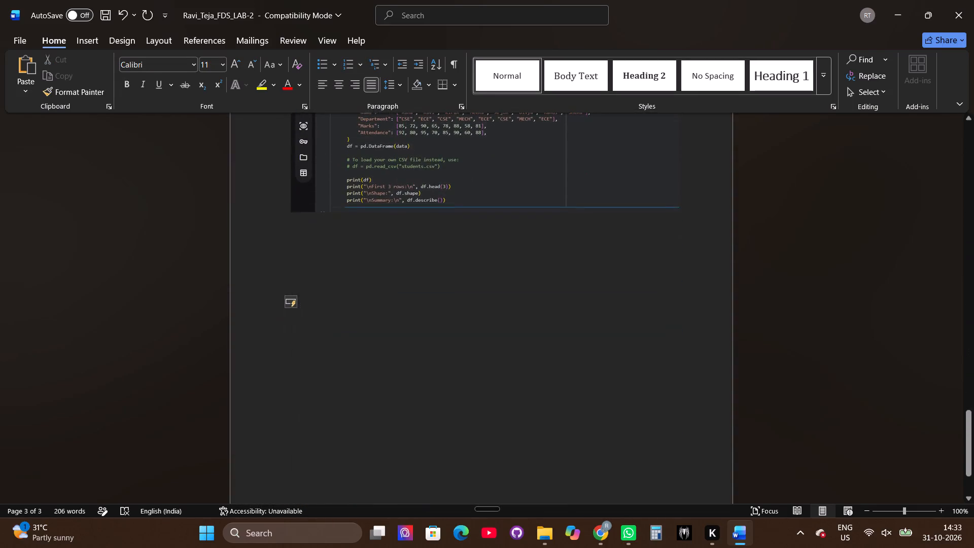
Add an "Output:" label below the DataFrame code screenshot, with an empty line after it.
left_click(497, 279)
left_click(701, 215)
key("Return")
key("Return")
scroll(701, 215, "right", 1)
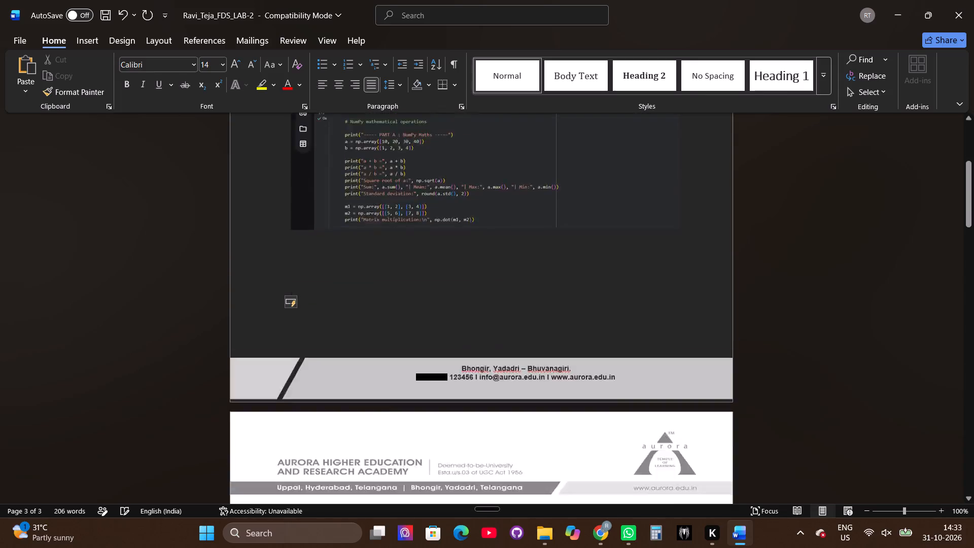
scroll(701, 215, "right", 1)
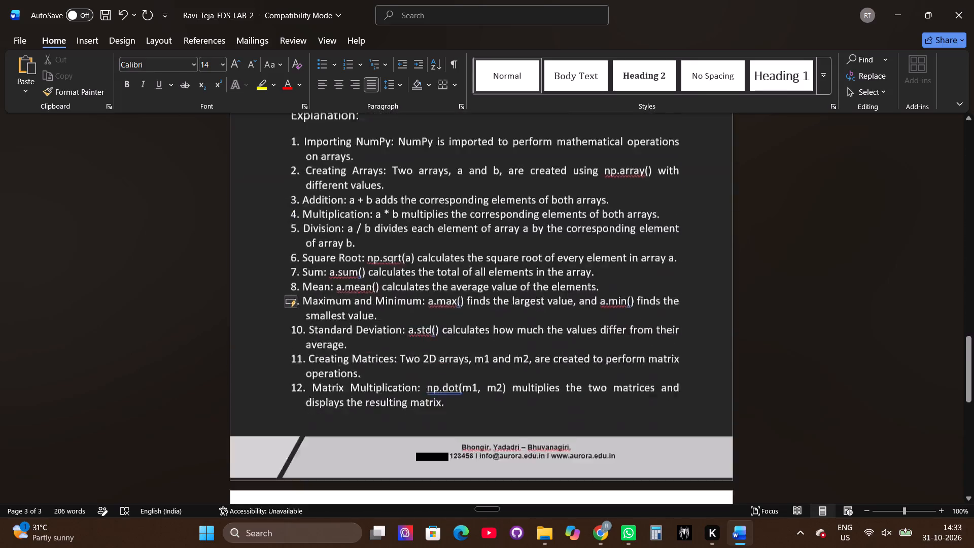
scroll(701, 215, "right", 1)
scroll(701, 215, "down", 1)
type("Output")
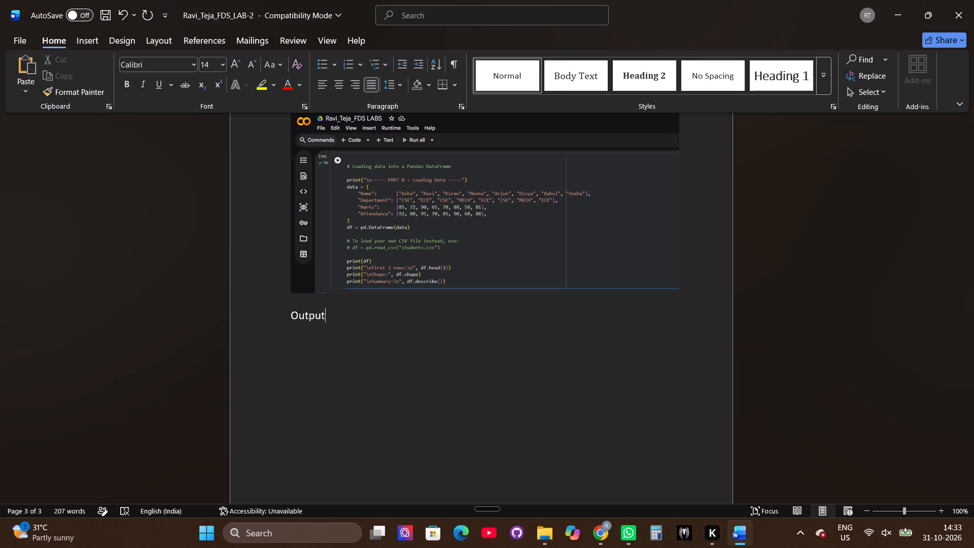
key("shift+colon")
key("Return")
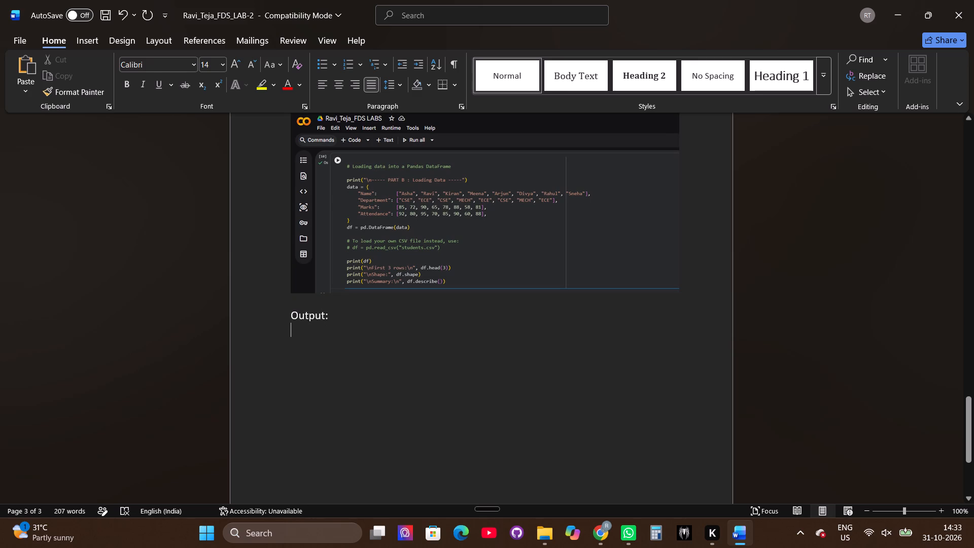
Switch to Colab in Chrome and capture a screenshot of the notebook header with the complete "PART B : Loading Data" output.
left_click(605, 536)
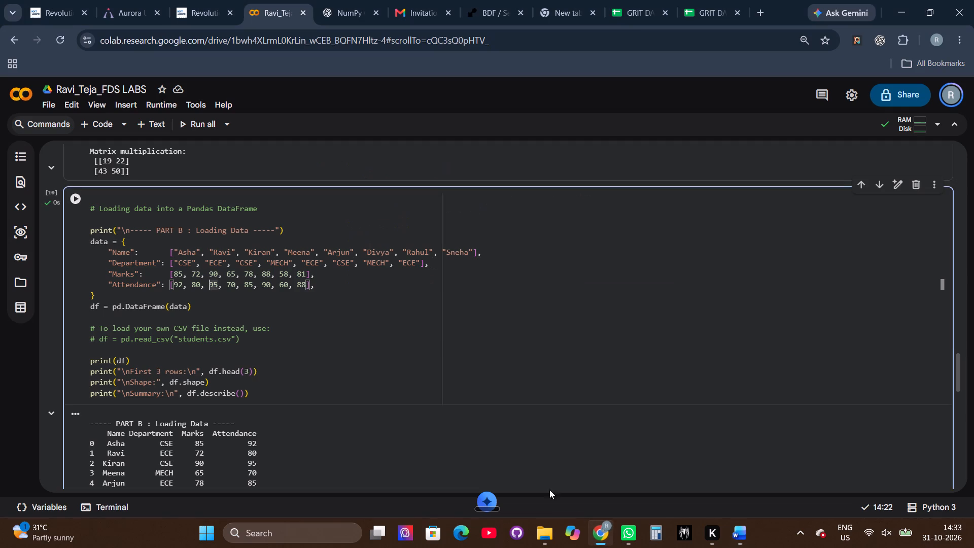
scroll(362, 336, "down", 1)
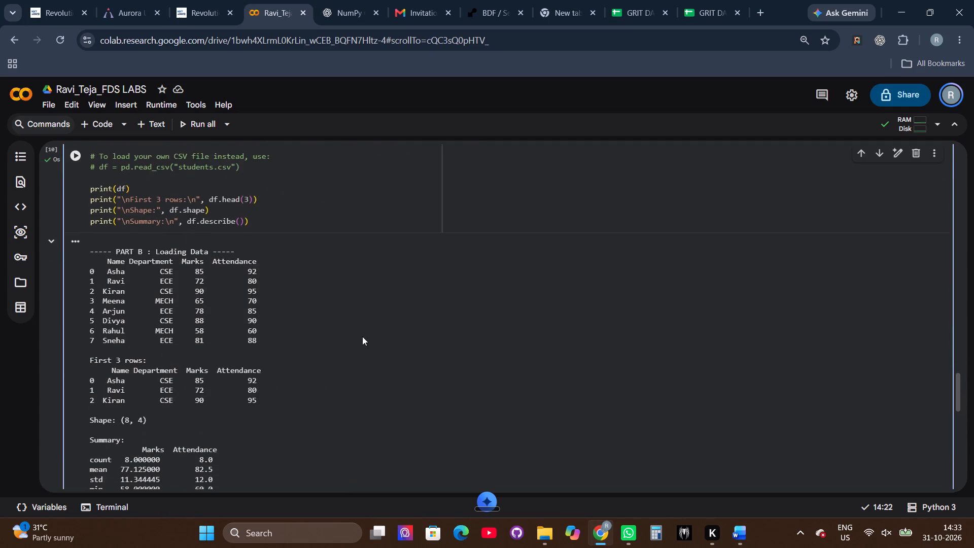
scroll(362, 336, "down", 1)
key("Print")
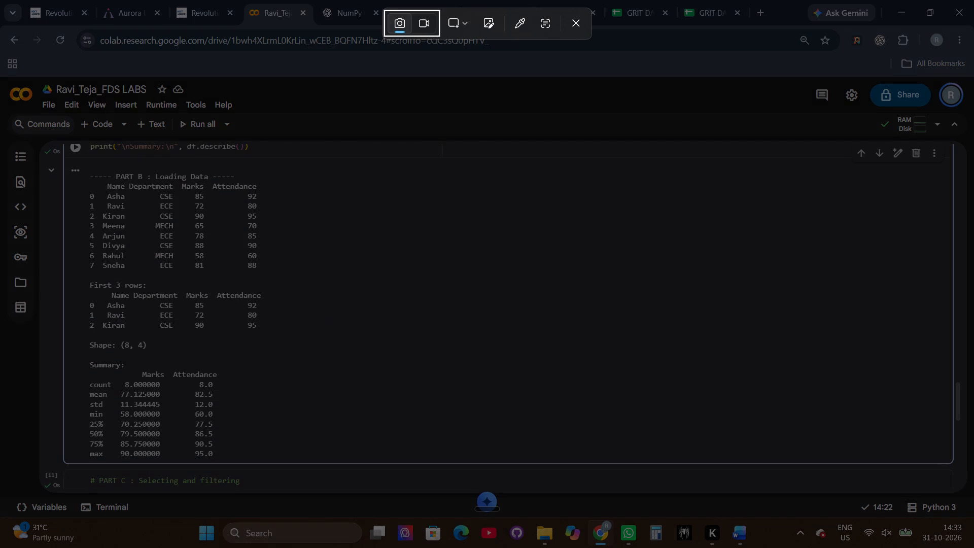
left_click_drag(0, 74, 553, 471)
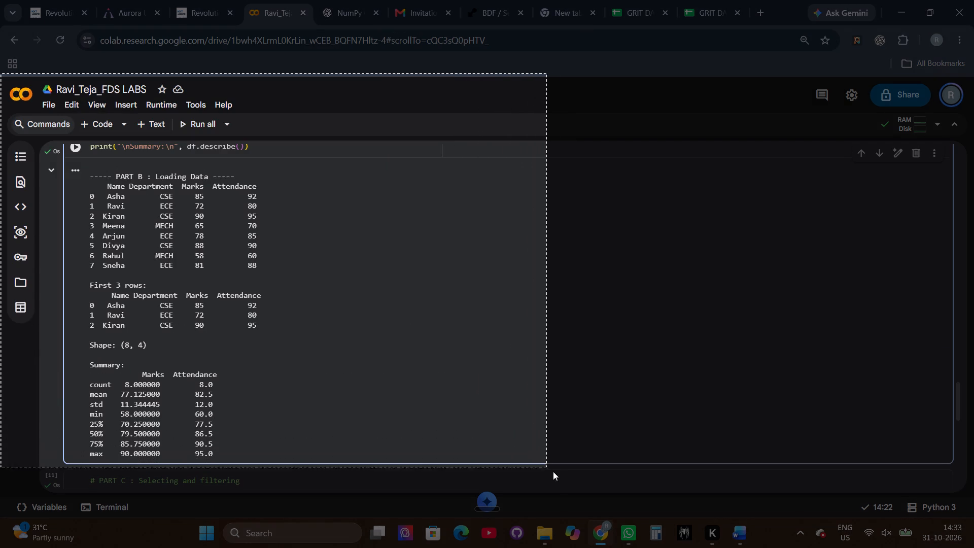
left_click_drag(553, 471, 584, 470)
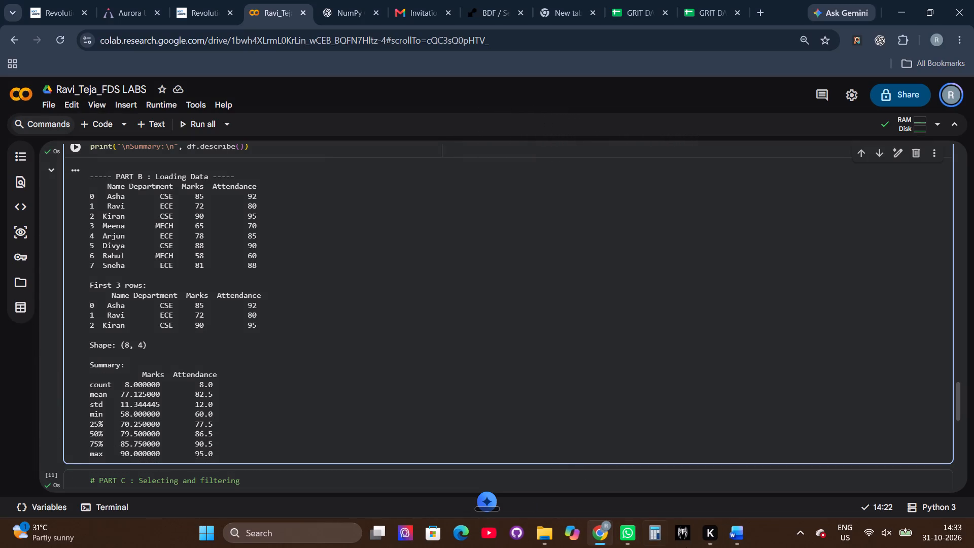
Switch to Word and paste the captured output screenshot below the "Output:" label, leaving a blank line between them.
left_click(740, 538)
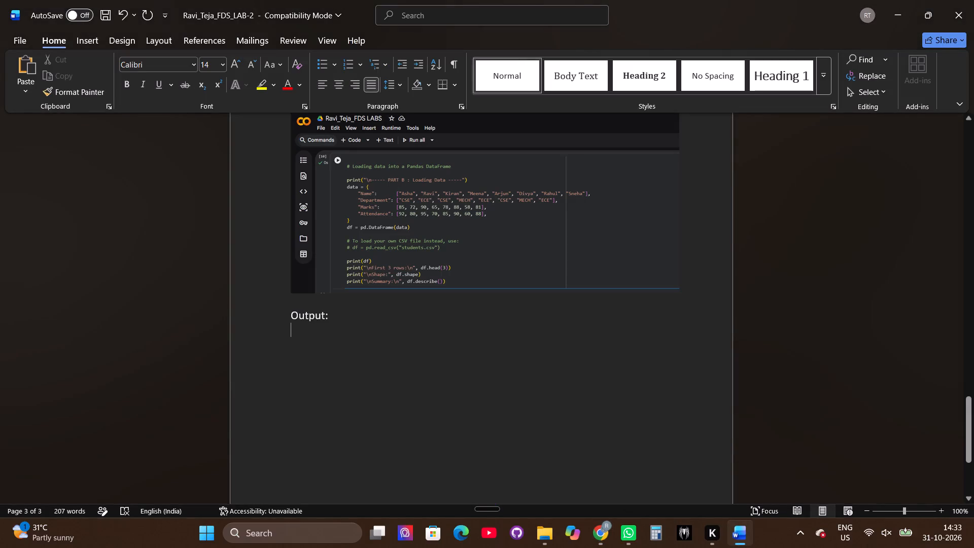
key("Return")
key("ctrl+v")
scroll(458, 349, "down", 2)
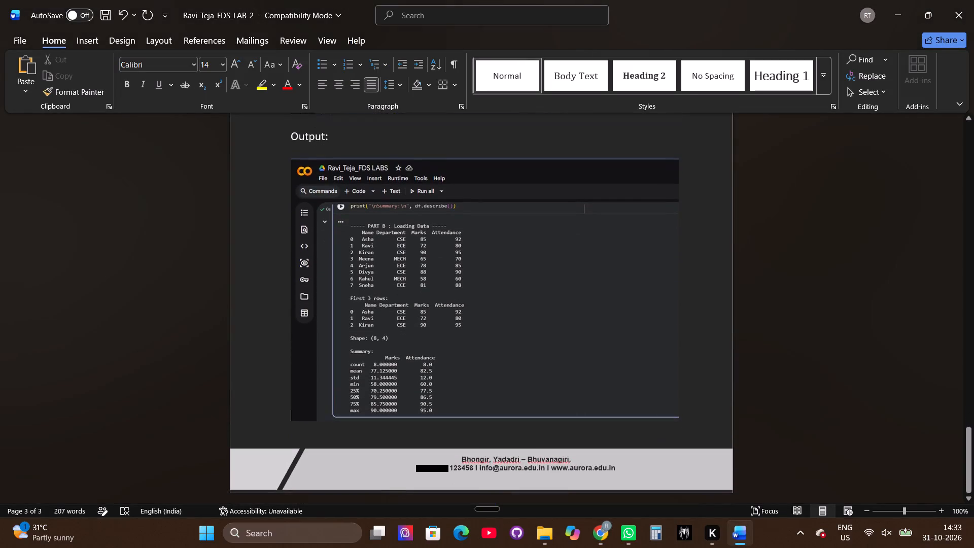
Add an "Explanation:" label after the output screenshot at the start of the following page, with empty lines beneath it.
key("Right")
key("Return")
key("Return")
key("Return")
key("Return")
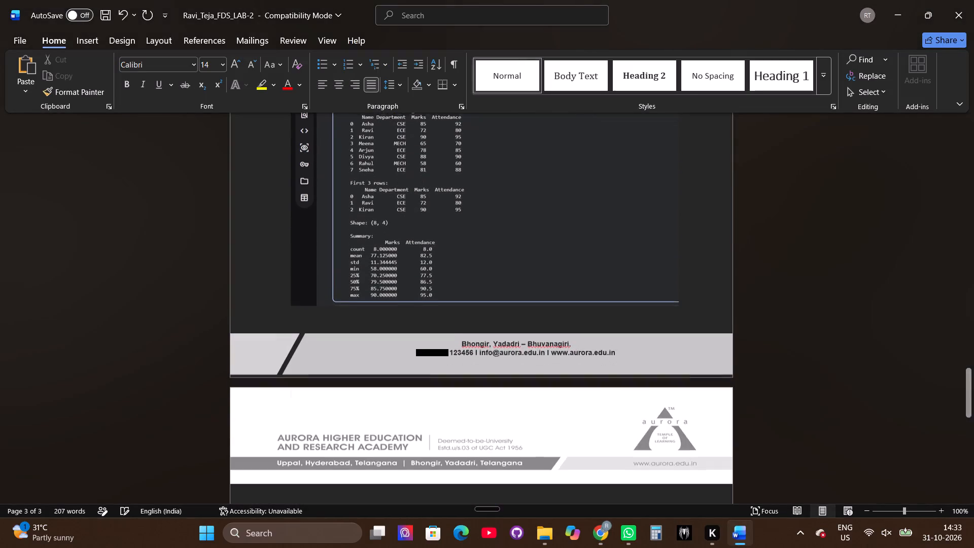
key("shift+e")
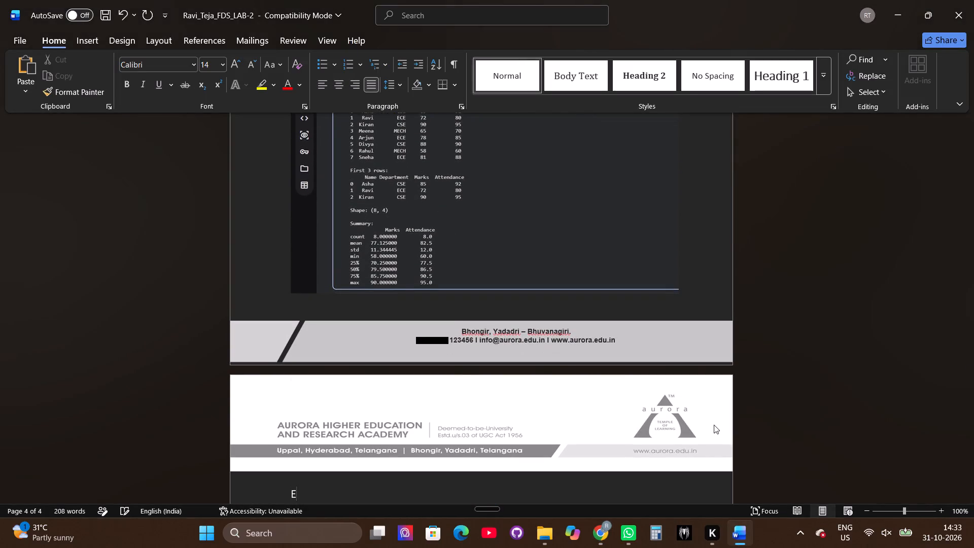
type("xplanation")
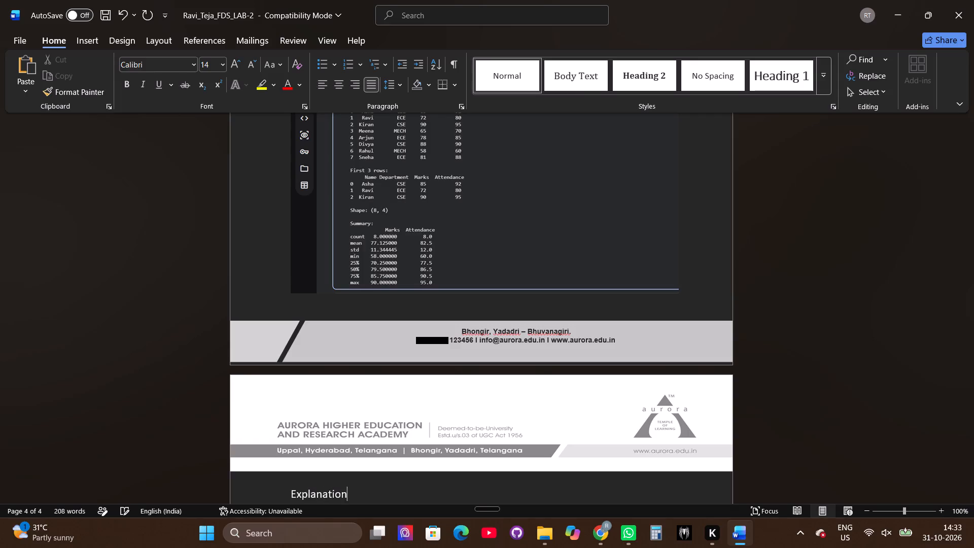
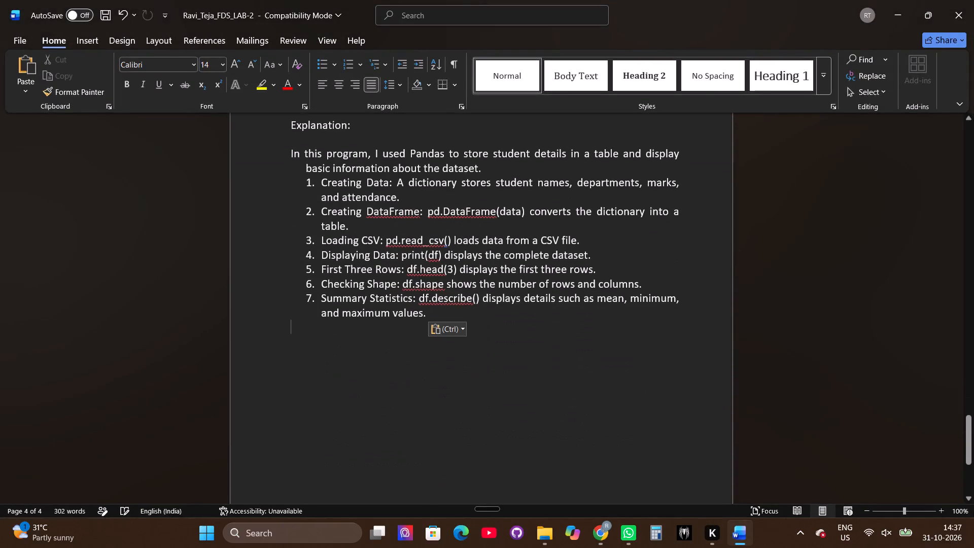
key("Return")
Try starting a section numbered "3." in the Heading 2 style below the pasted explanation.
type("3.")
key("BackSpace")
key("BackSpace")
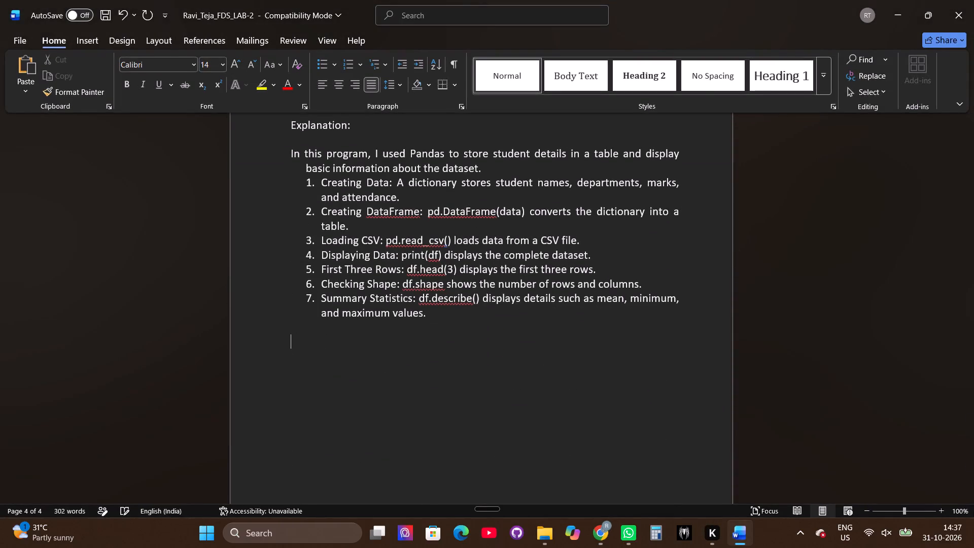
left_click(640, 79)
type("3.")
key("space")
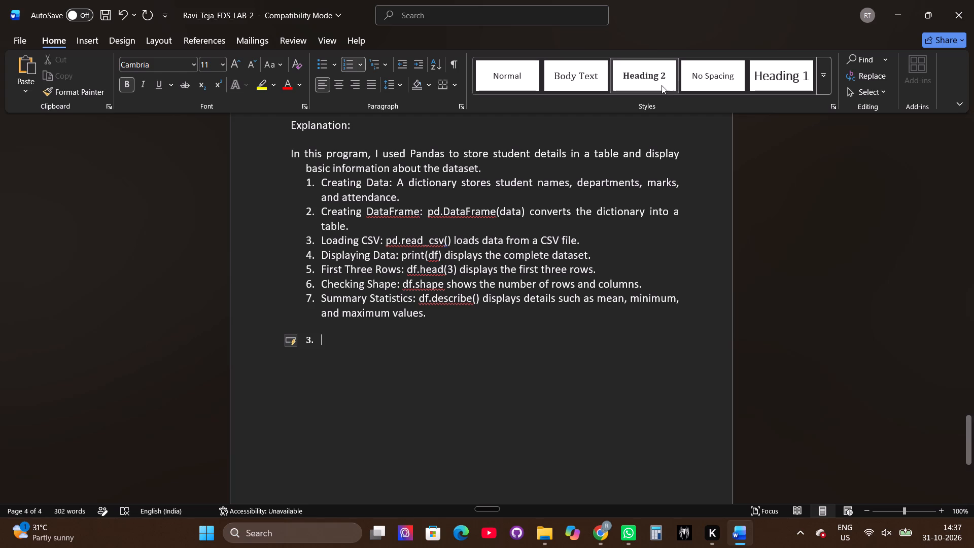
Start the next section heading below the explanation in the Heading 1 style with the number "3.".
left_click(801, 76)
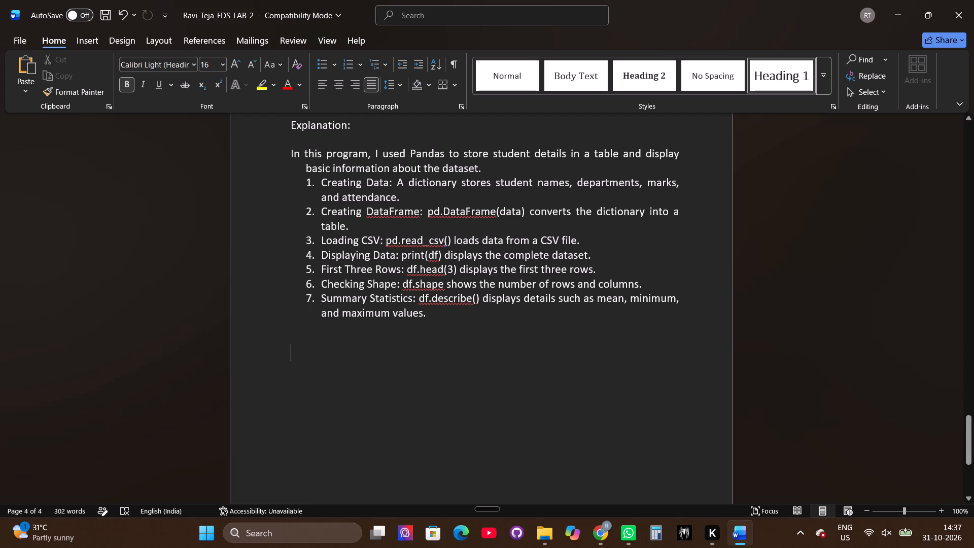
type("3.")
key("space")
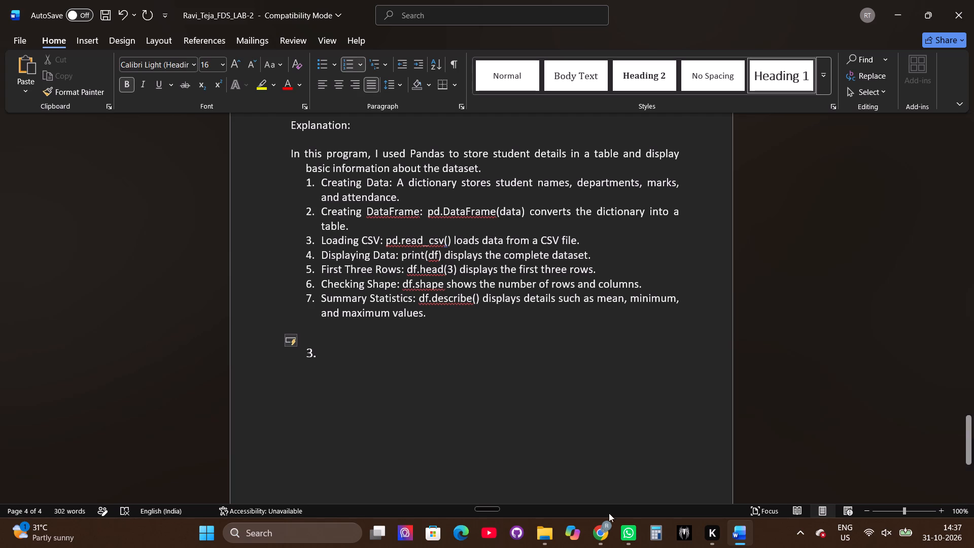
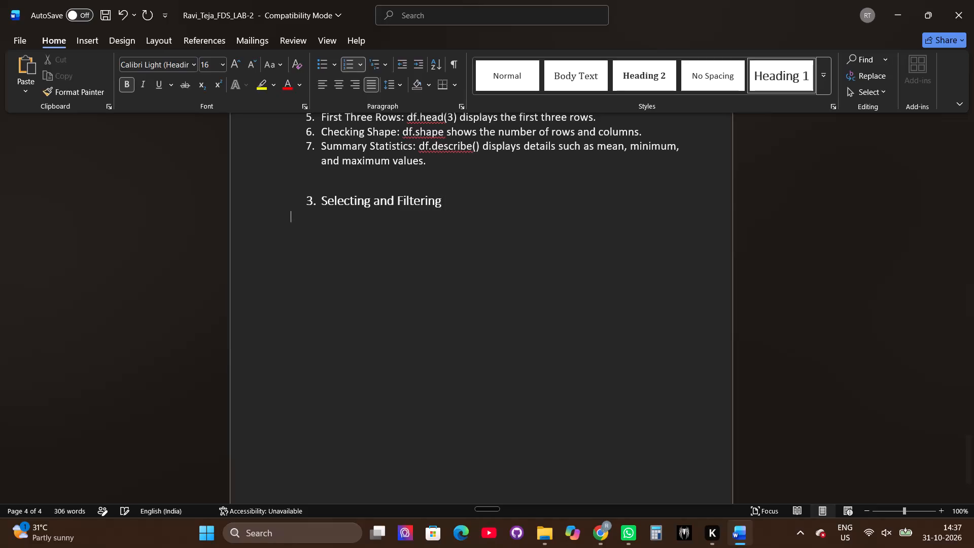
Capture the PART C selecting-and-filtering code cell from the Colab notebook and paste the screenshot below the "Selecting and Filtering" heading in Word.
key("Return")
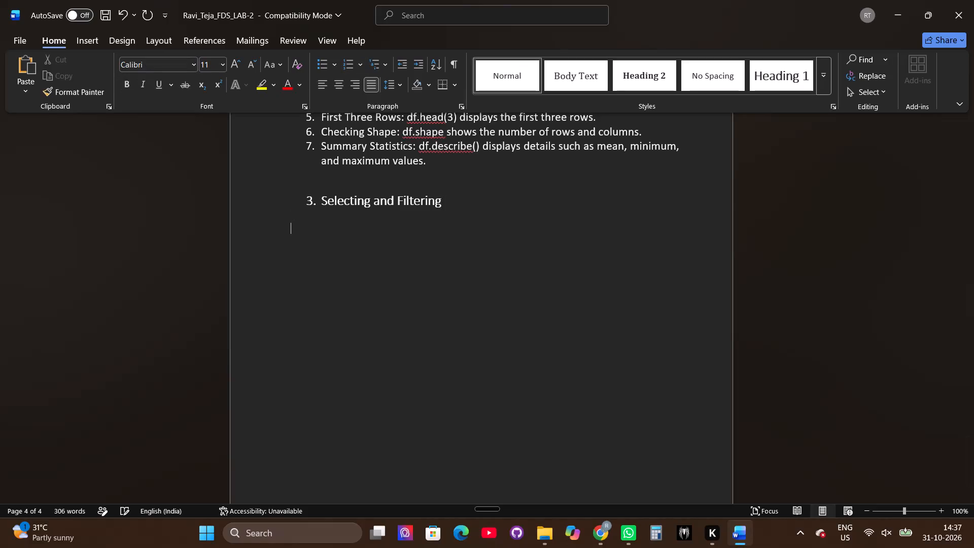
left_click(593, 533)
left_click(451, 294)
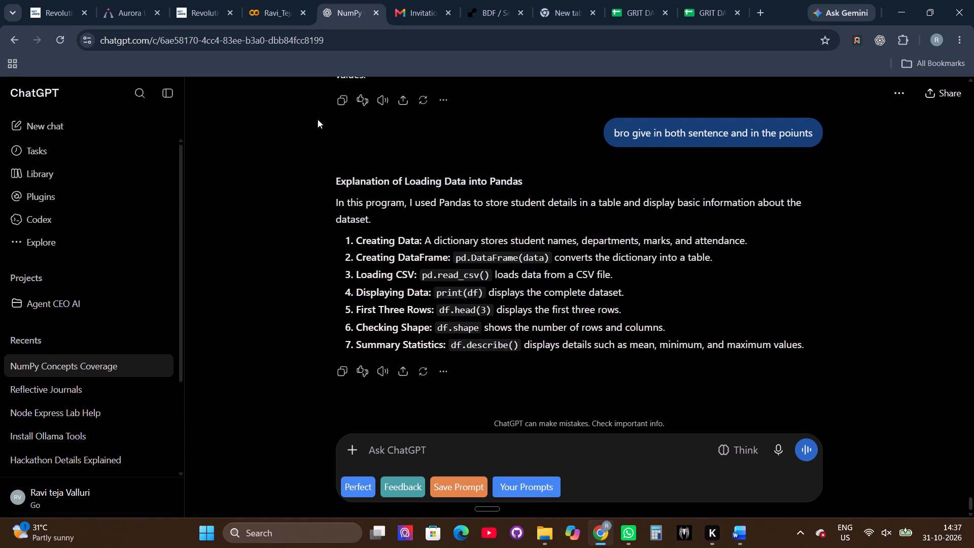
left_click(268, 0)
left_click(339, 312)
scroll(360, 393, "down", 2)
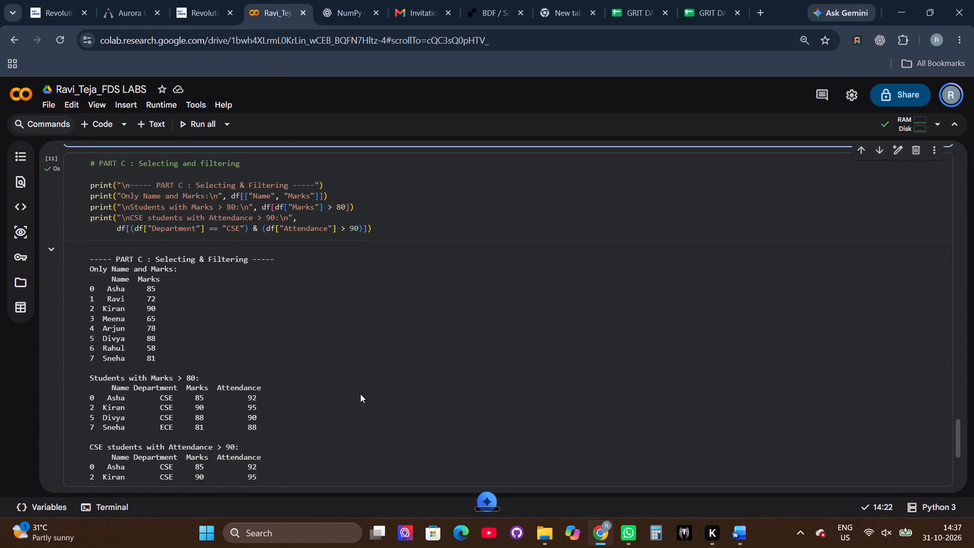
left_click(287, 215)
key("ctrl+a")
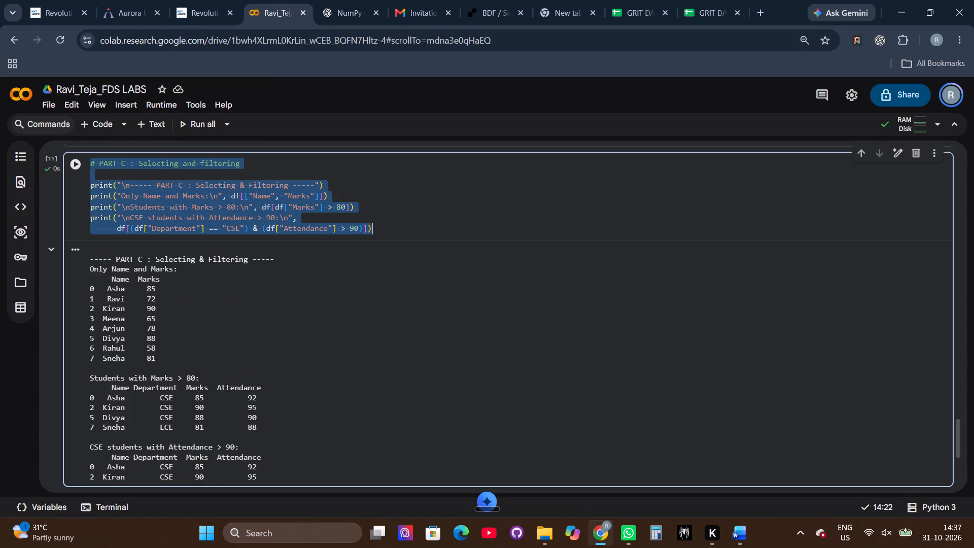
left_click(295, 220)
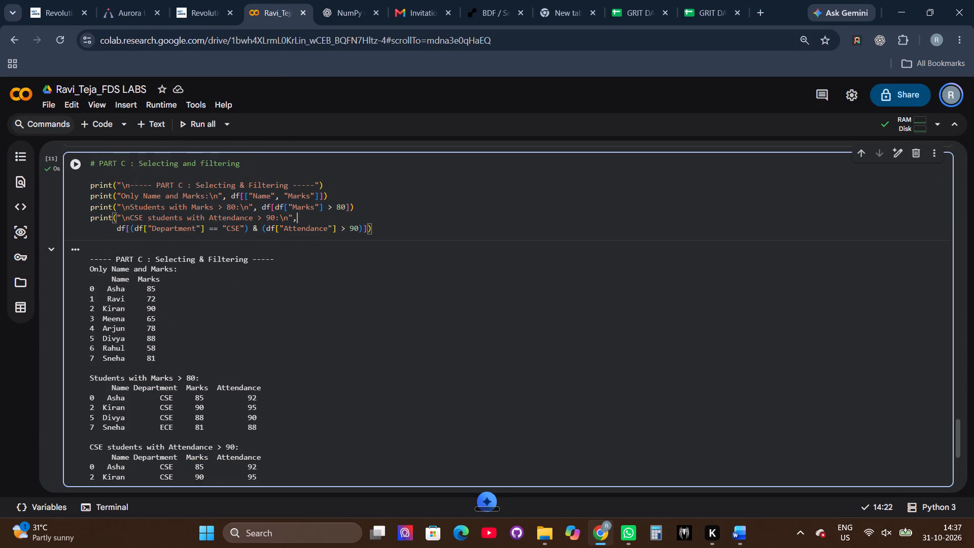
key("Print")
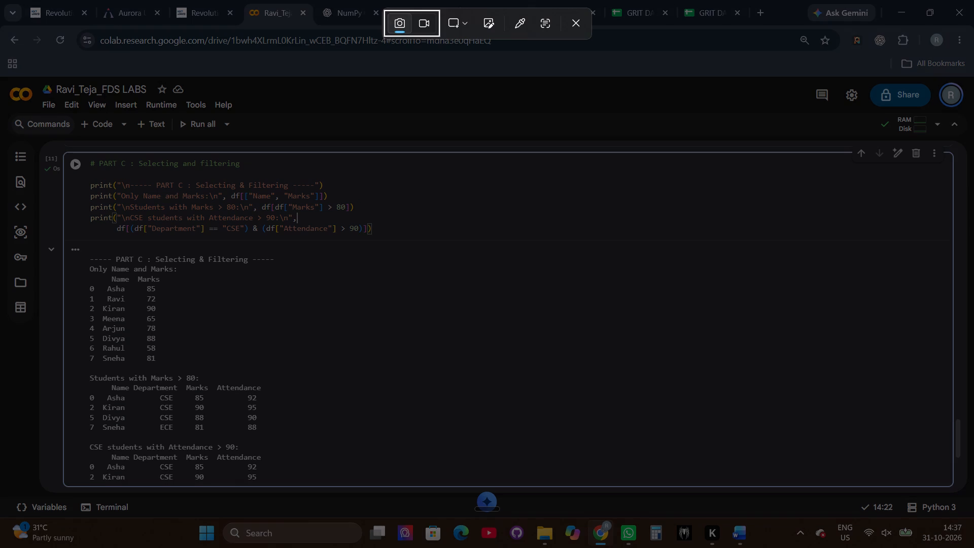
left_click_drag(5, 79, 467, 250)
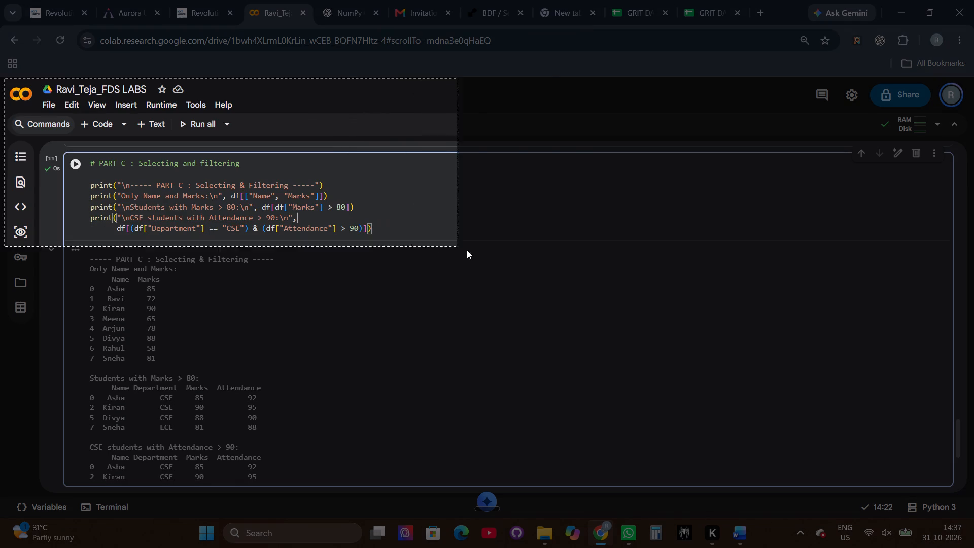
left_click_drag(467, 250, 604, 258)
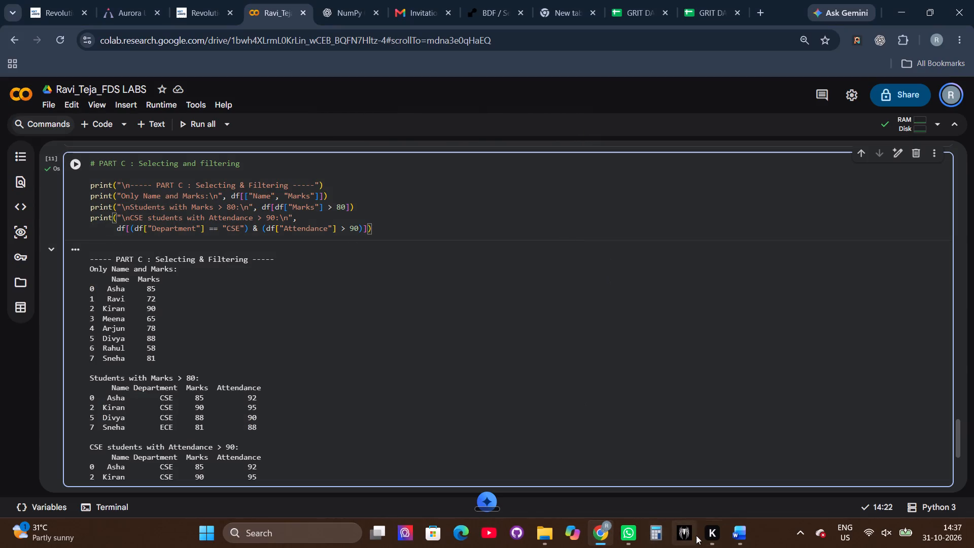
left_click(736, 527)
key("ctrl+v")
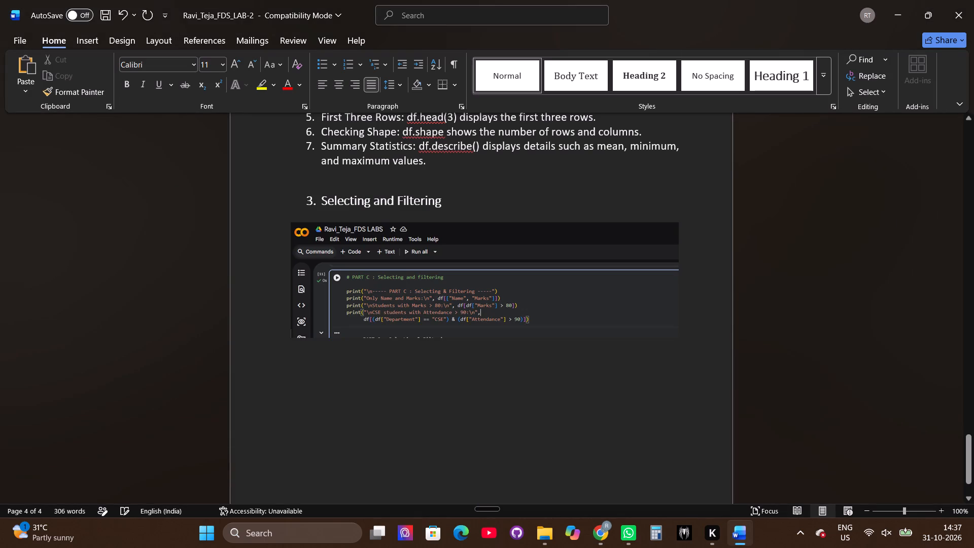
Add the label "Output:" below the code screenshot, followed by an empty line for the output image.
key("Right")
key("Return")
key("Return")
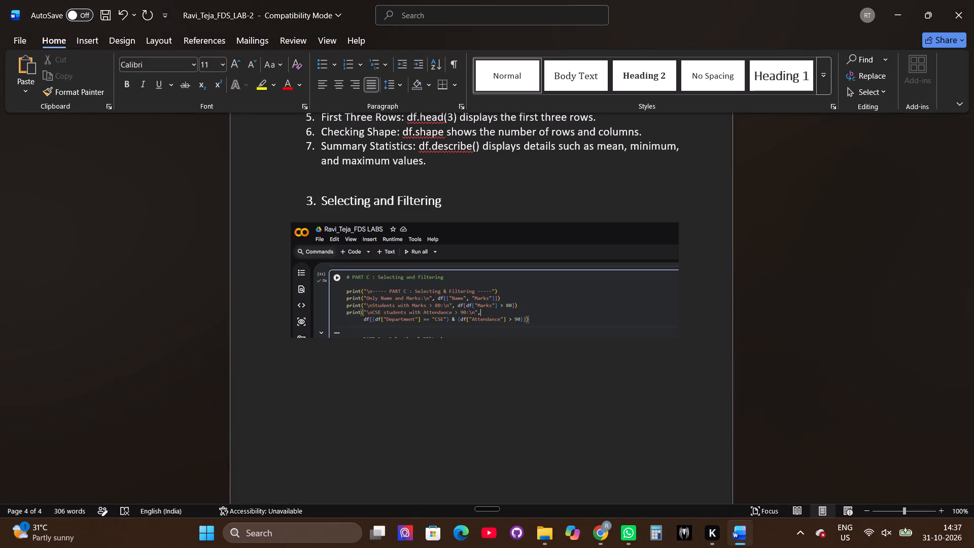
type("OutputL")
key("BackSpace")
key("shift+colon")
key("Return")
key("Return")
Set the font size of the "Output:" label and the empty line below it to 14.
left_click(222, 67)
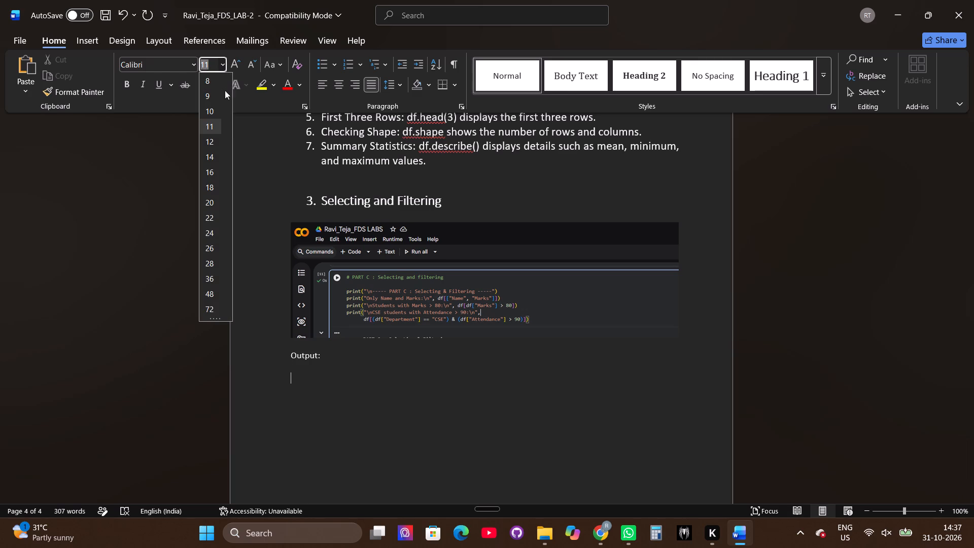
left_click(217, 157)
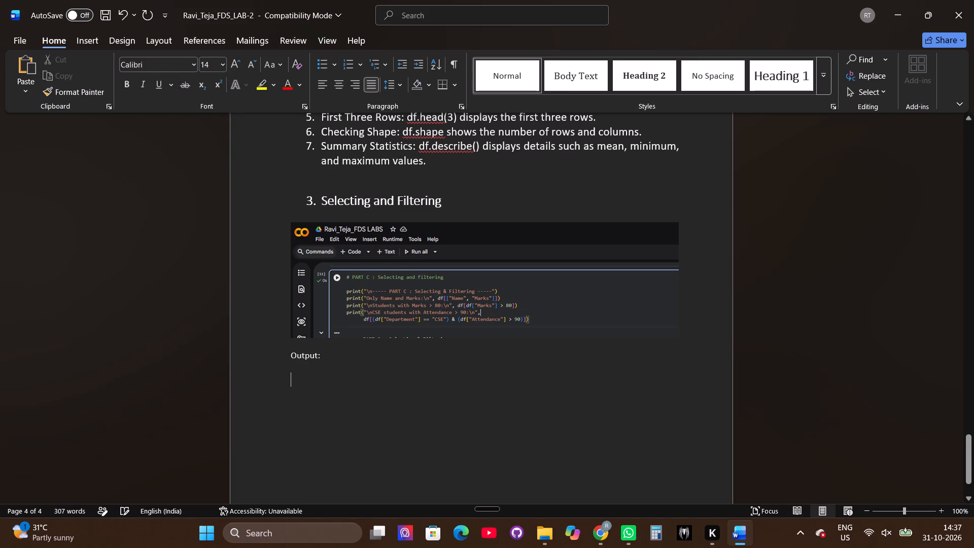
left_click(336, 358)
left_click_drag(336, 358, 275, 358)
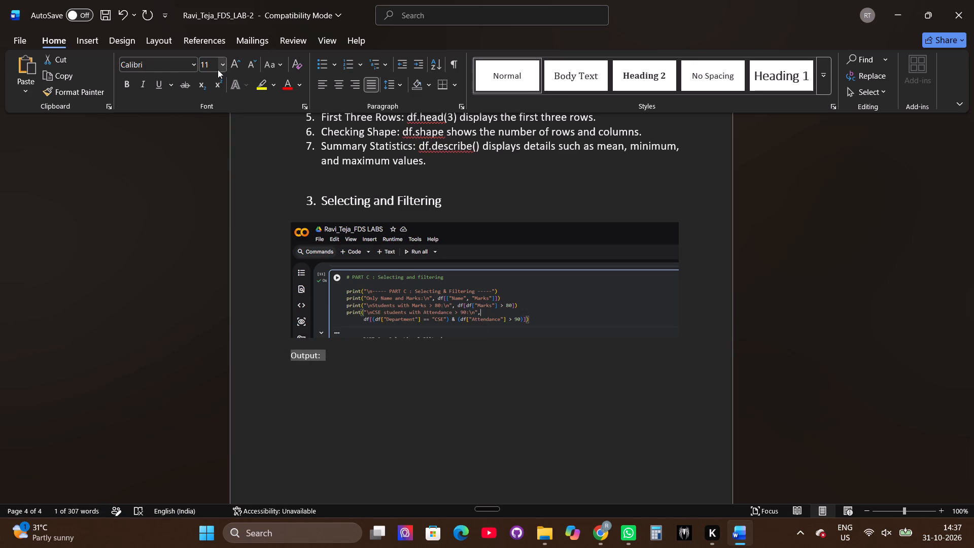
left_click(218, 70)
left_click(218, 63)
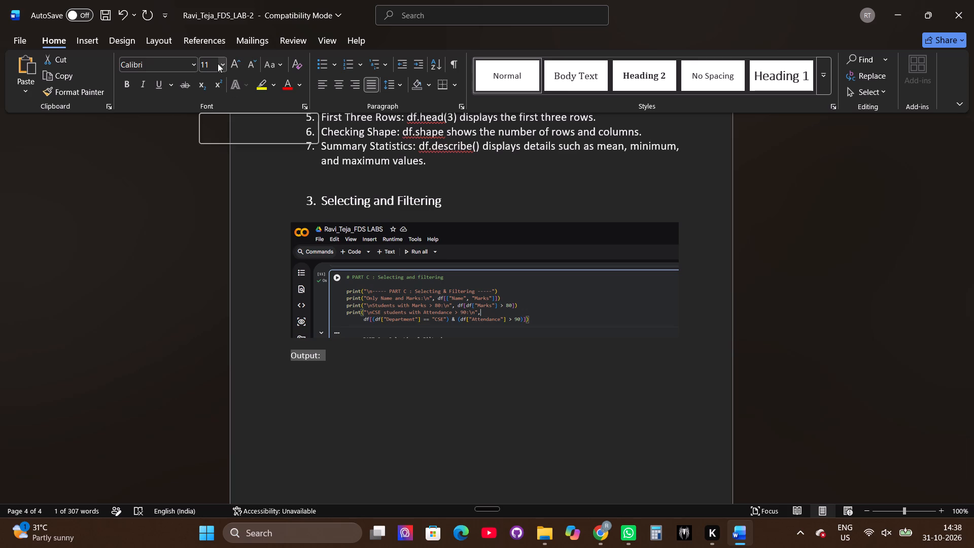
left_click(222, 69)
left_click(207, 152)
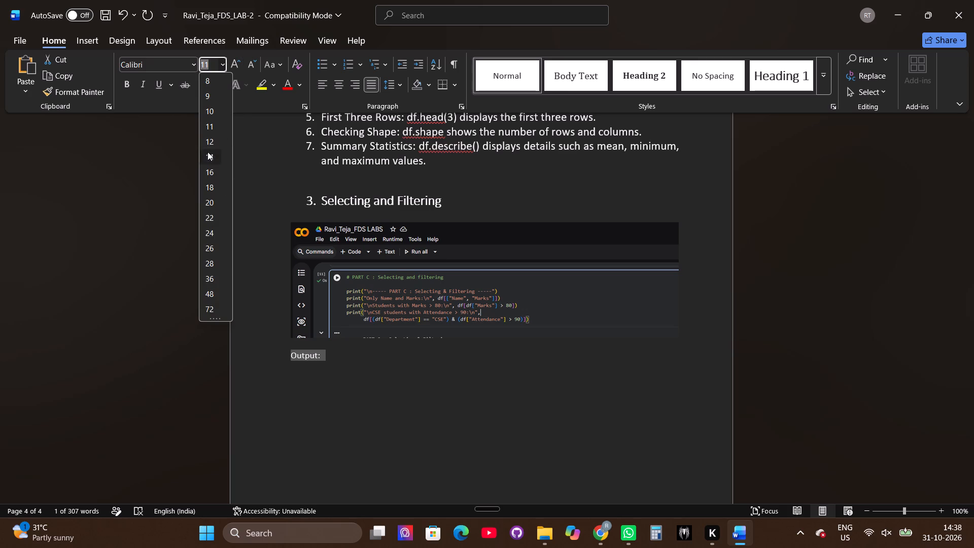
left_click(379, 408)
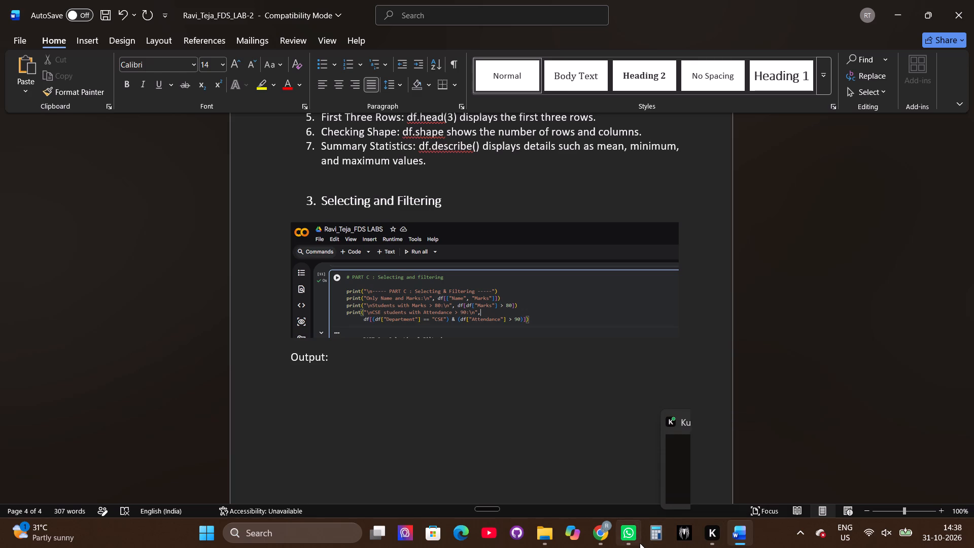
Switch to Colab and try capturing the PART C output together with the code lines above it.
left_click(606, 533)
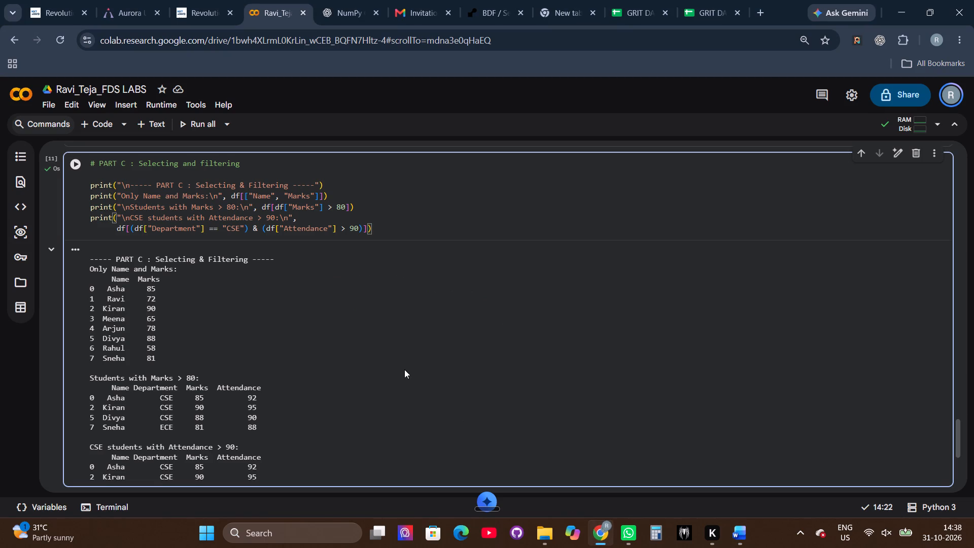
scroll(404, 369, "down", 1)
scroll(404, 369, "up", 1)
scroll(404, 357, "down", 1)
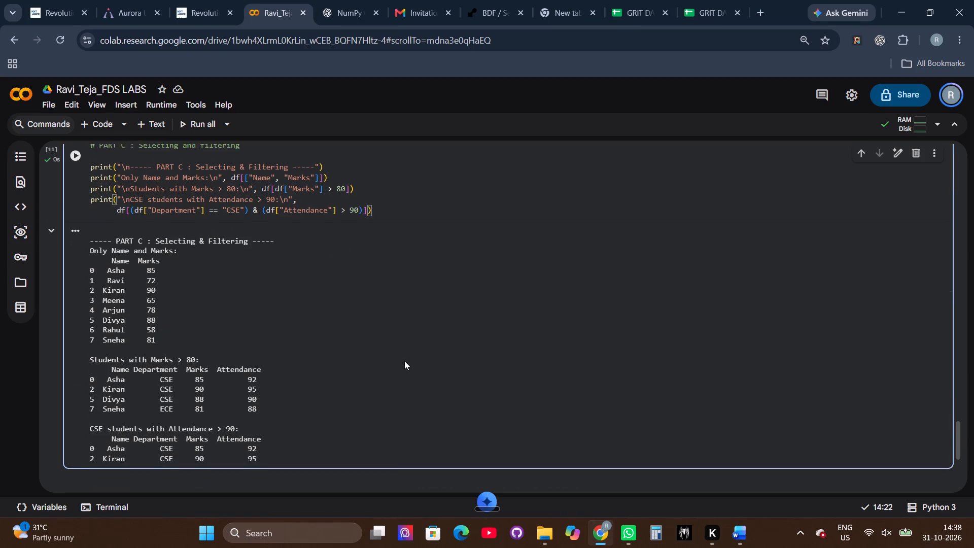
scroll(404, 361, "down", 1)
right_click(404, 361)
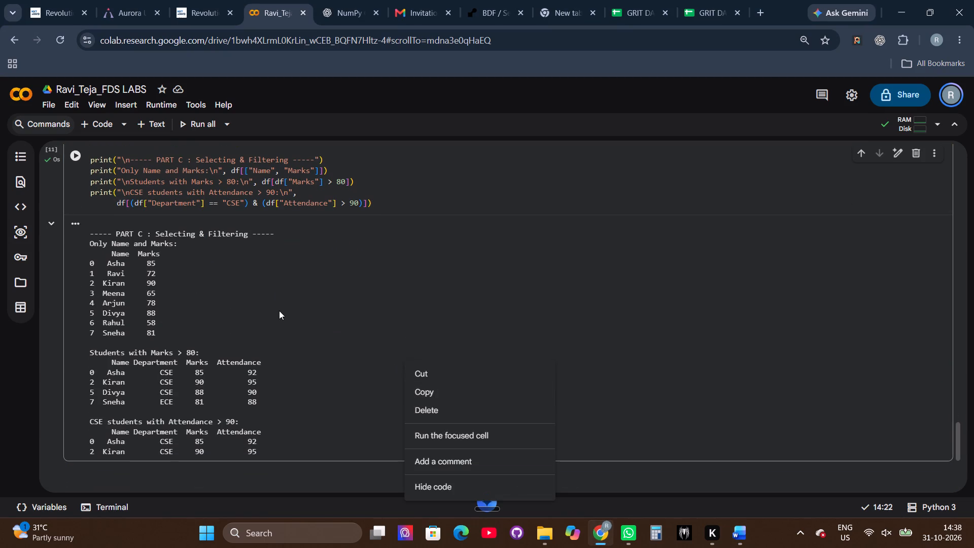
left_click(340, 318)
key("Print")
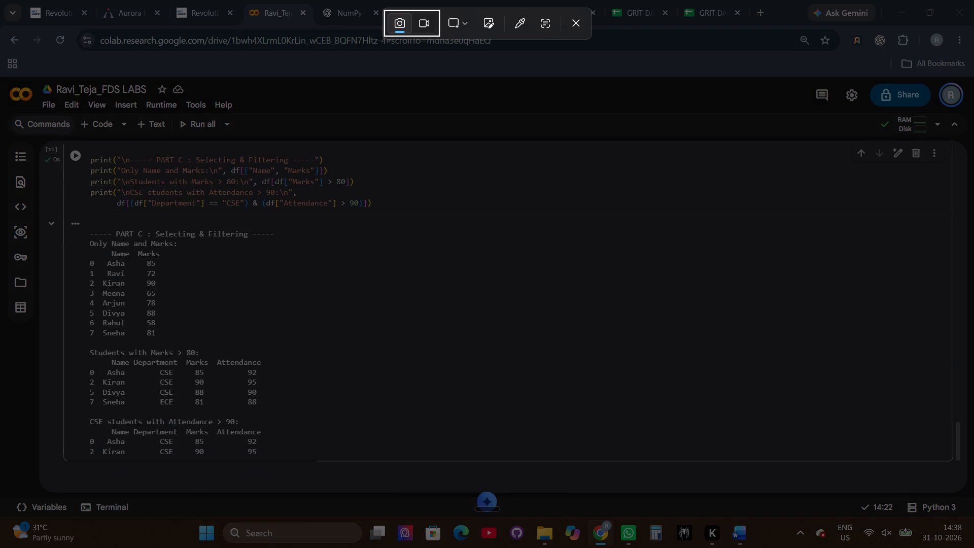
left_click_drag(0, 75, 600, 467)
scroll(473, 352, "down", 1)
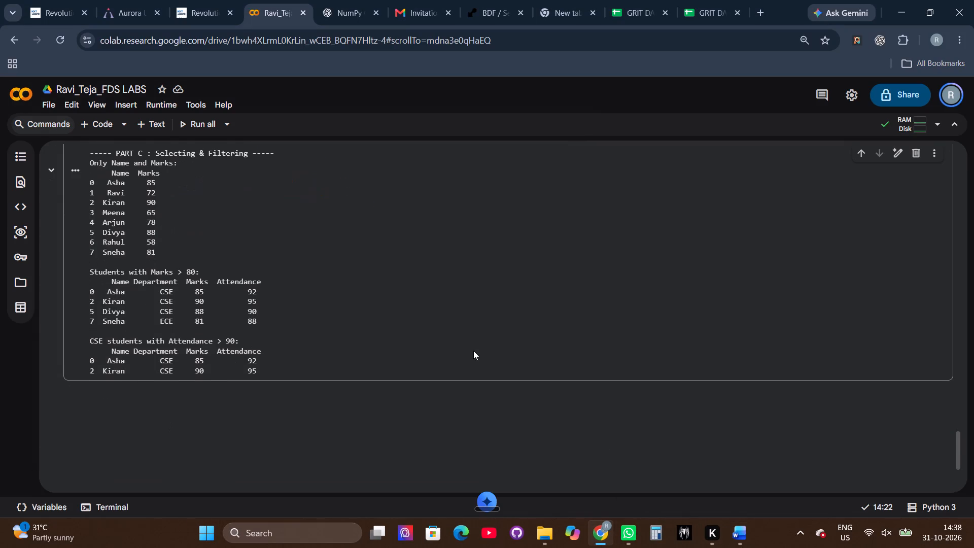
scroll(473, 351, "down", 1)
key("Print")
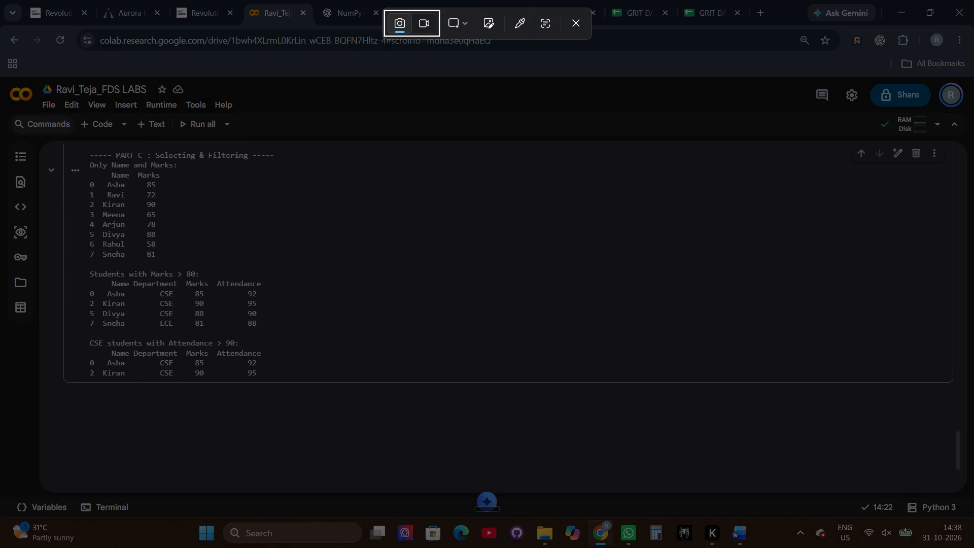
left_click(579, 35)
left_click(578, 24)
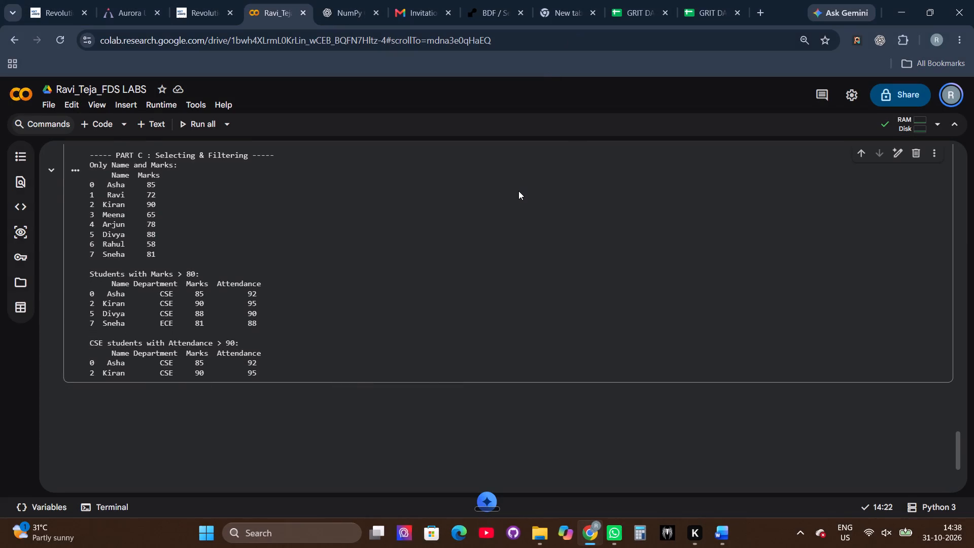
Capture the complete PART C output in Colab without its code and paste the screenshot below "Output:" in Word.
scroll(518, 191, "up", 1)
key("Print")
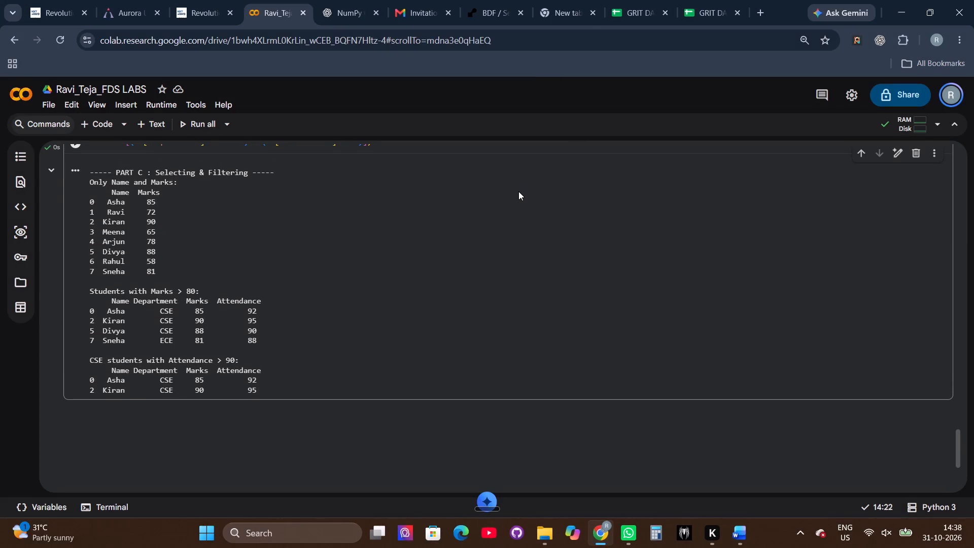
left_click_drag(0, 83, 515, 445)
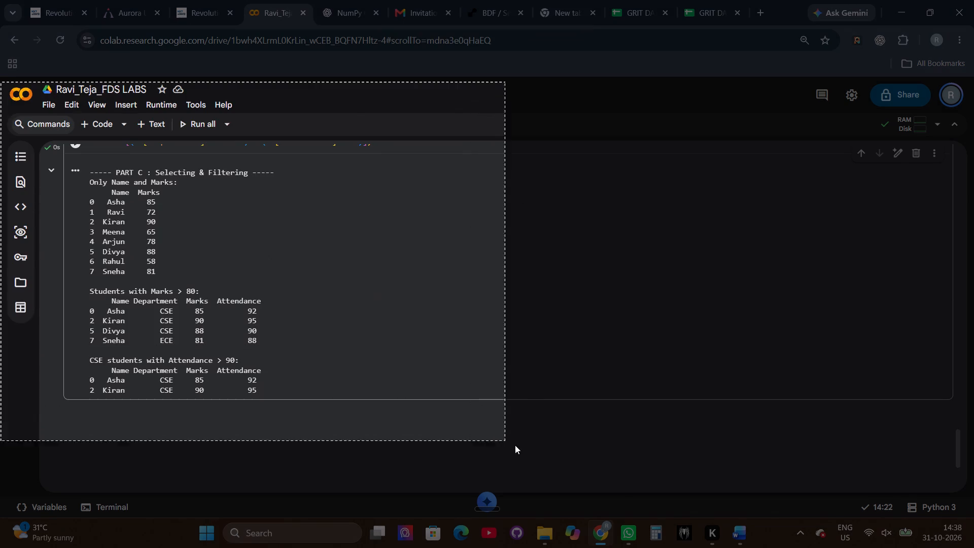
left_click_drag(515, 445, 536, 451)
left_click(734, 535)
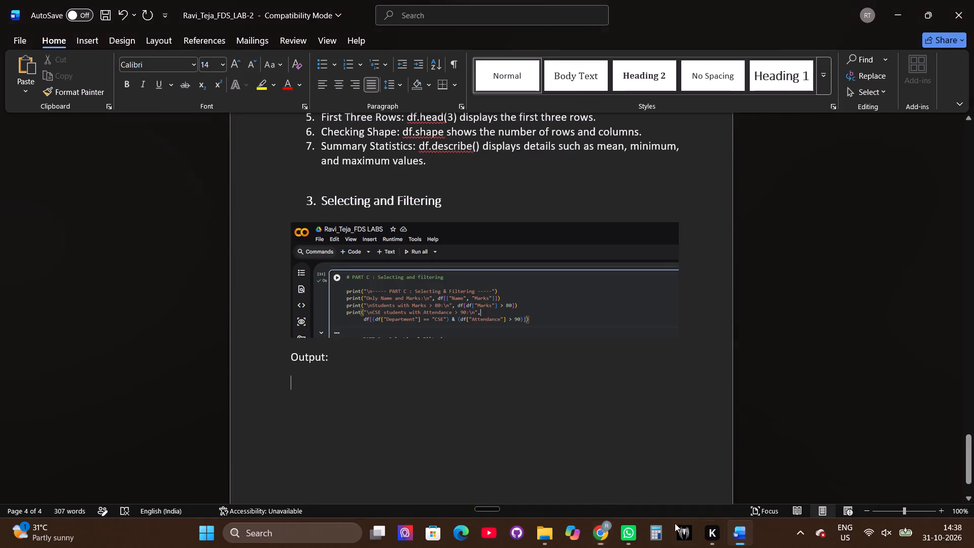
key("ctrl+v")
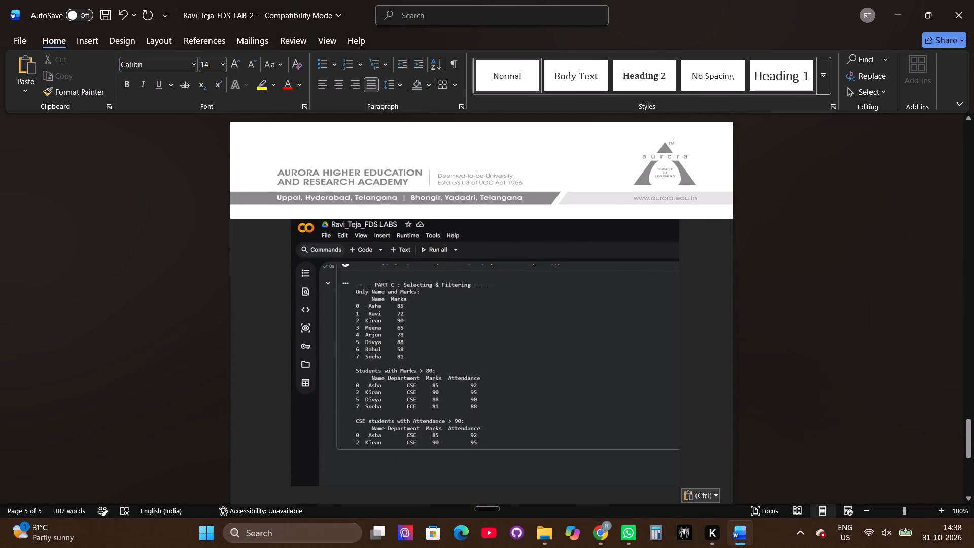
Insert blank lines before the "Output:" label to move it onto the same page as its output screenshot.
scroll(415, 382, "down", 1)
scroll(409, 375, "up", 4)
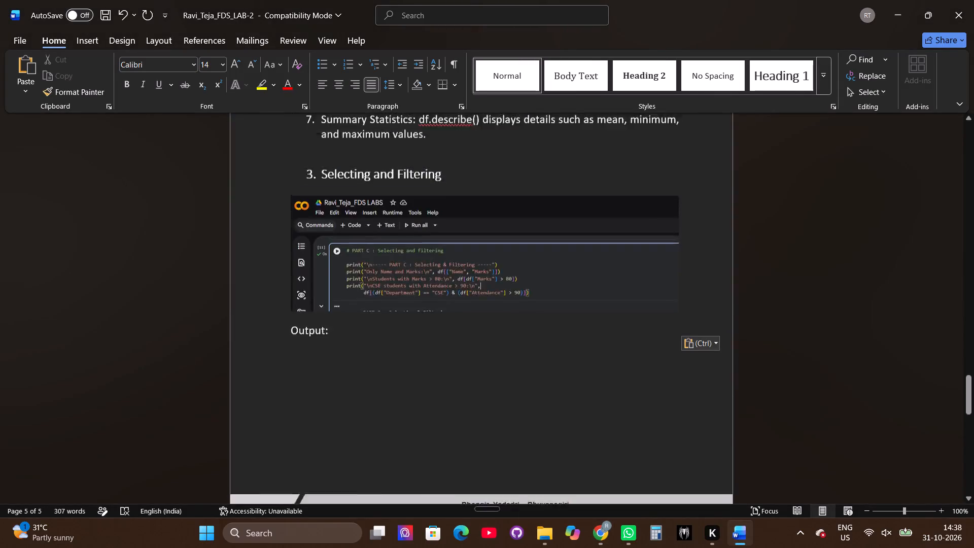
scroll(408, 374, "down", 1)
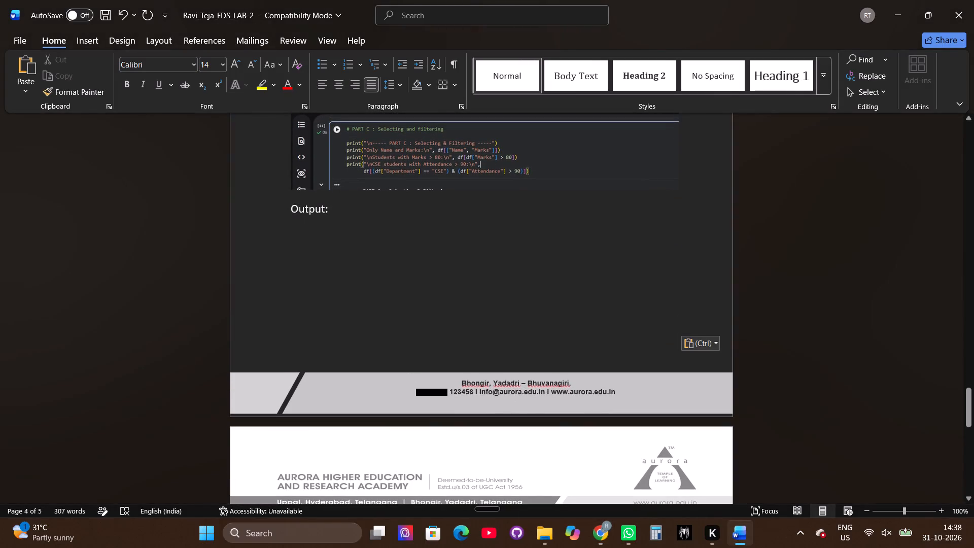
left_click(297, 208)
left_click(290, 212)
key("Return")
key("Return")
key("Return")
key("Return")
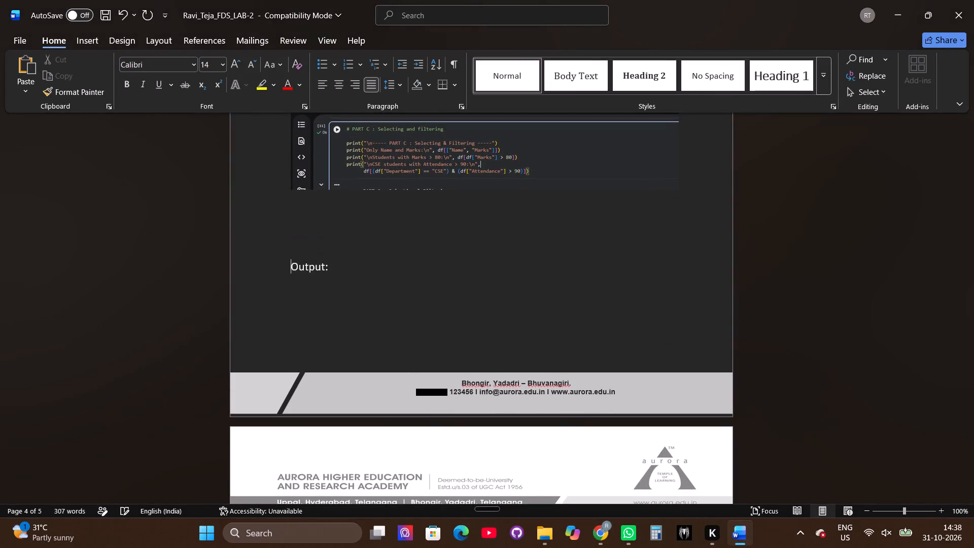
key("Return")
key("Return")
key("Return")
key("Return")
key("Return")
key("Return")
key("Return")
key("Return")
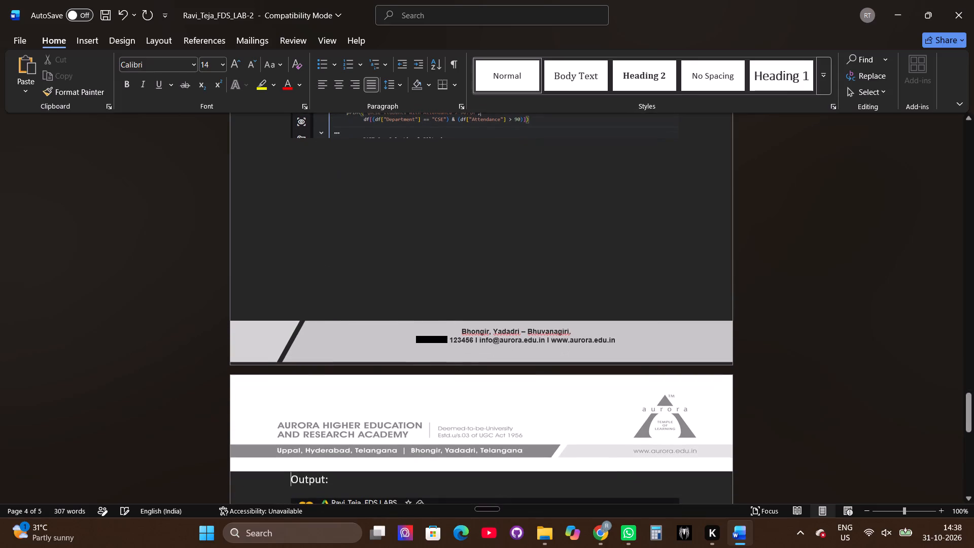
Add an "Explanation:" label below the PART C output screenshot, followed by a new line.
scroll(290, 212, "down", 1)
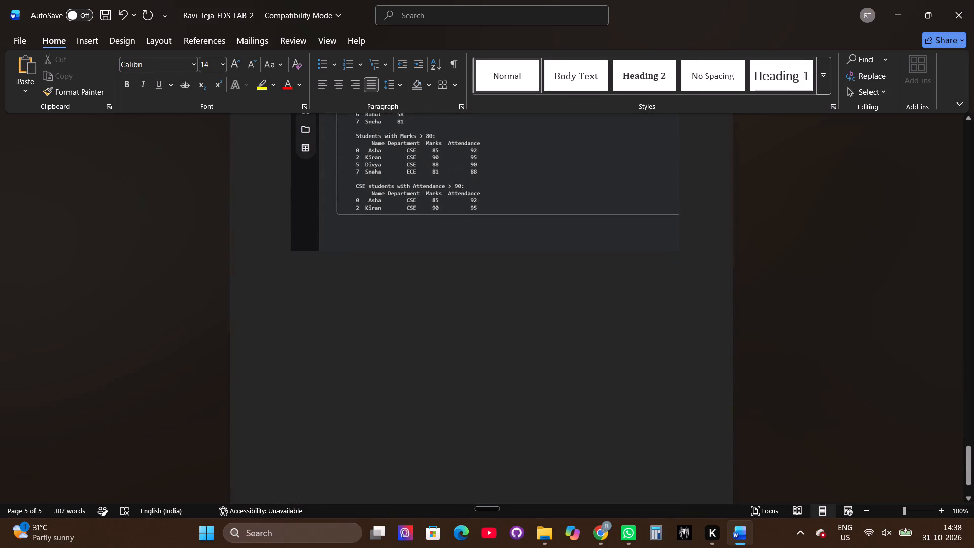
left_click(703, 267)
key("Return")
key("Return")
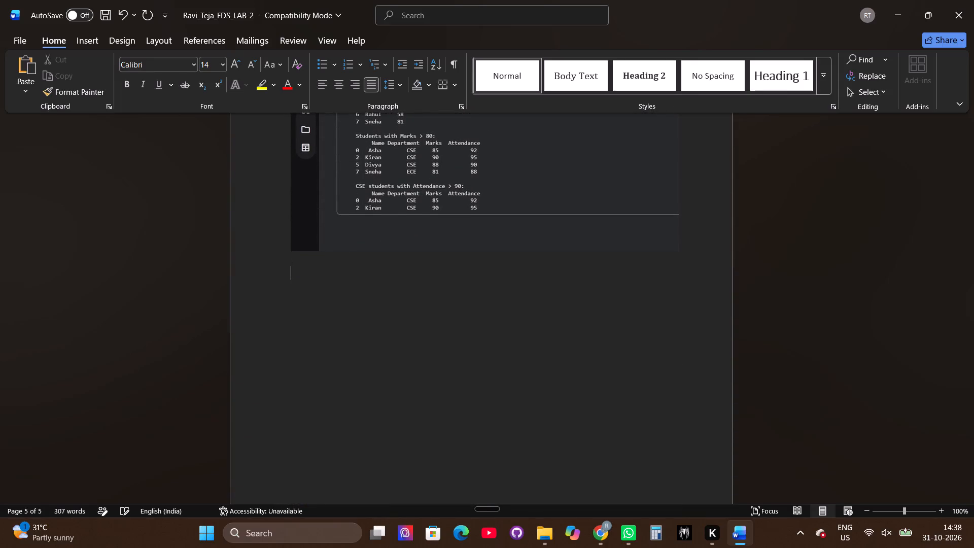
type("Ex;l")
key("BackSpace")
key("BackSpace")
type("planaition")
key("BackSpace")
key("BackSpace")
key("BackSpace")
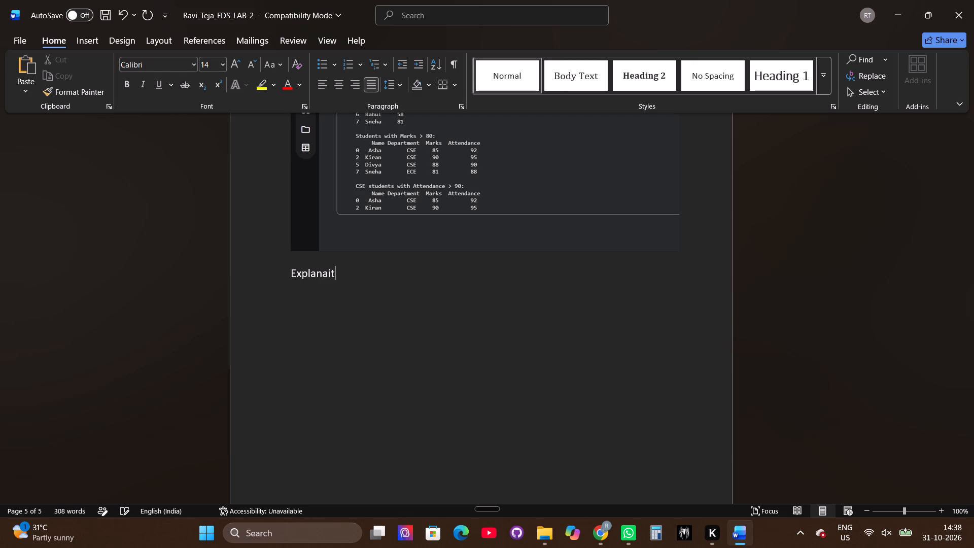
key("BackSpace")
key("BackSpace")
type("tion")
key("shift+colon")
key("Return")
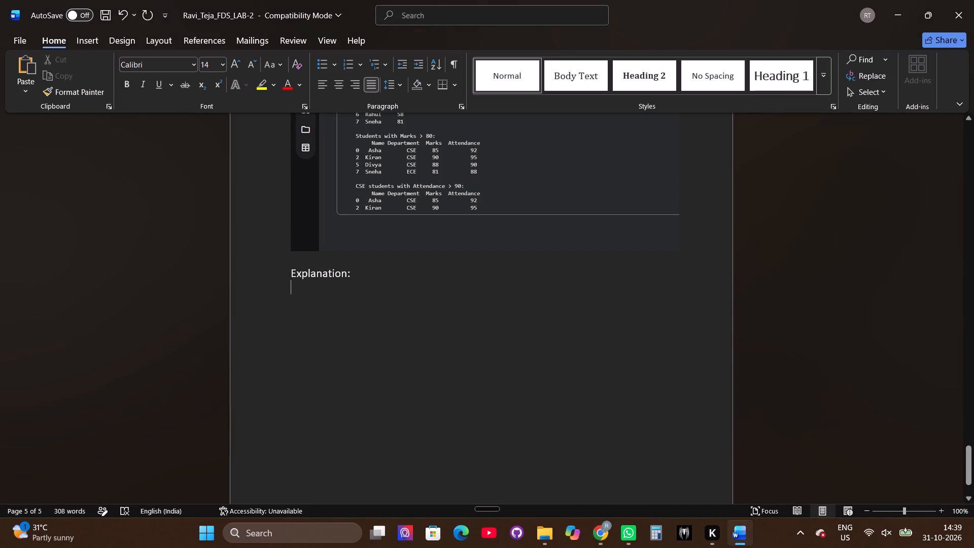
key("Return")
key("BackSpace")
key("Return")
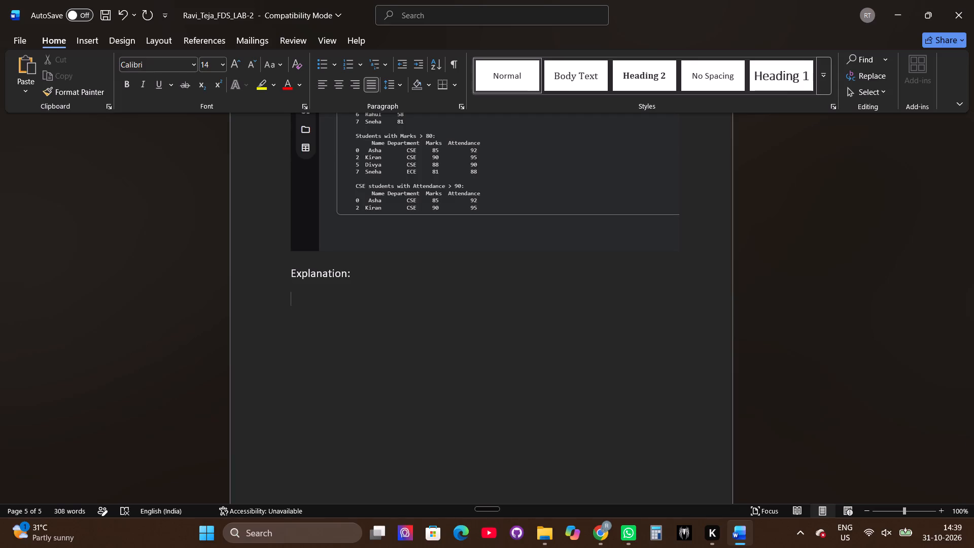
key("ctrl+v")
scroll(401, 347, "down", 1)
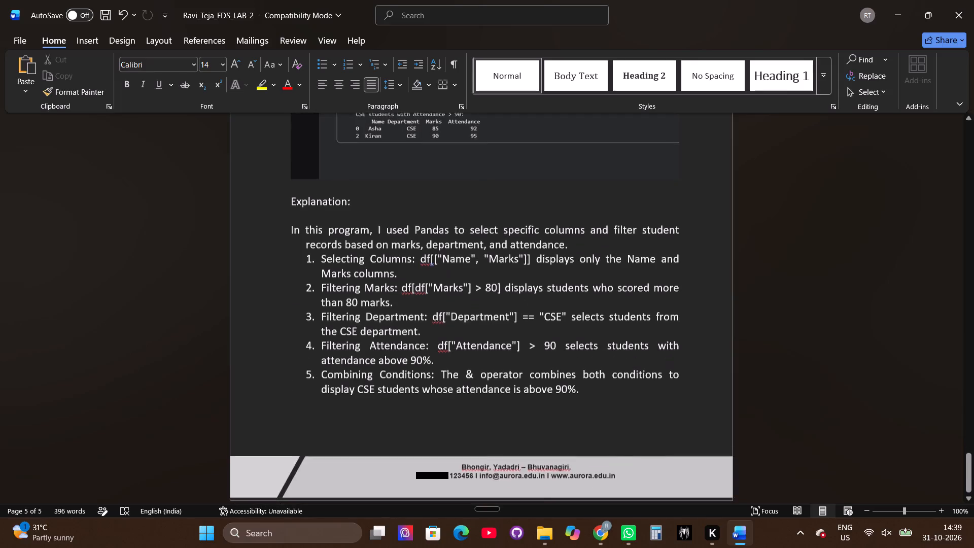
Review the report from the PART C explanation back to the first page, checking its sections and layout.
scroll(401, 347, "up", 2)
scroll(401, 347, "down", 5)
scroll(401, 346, "up", 4)
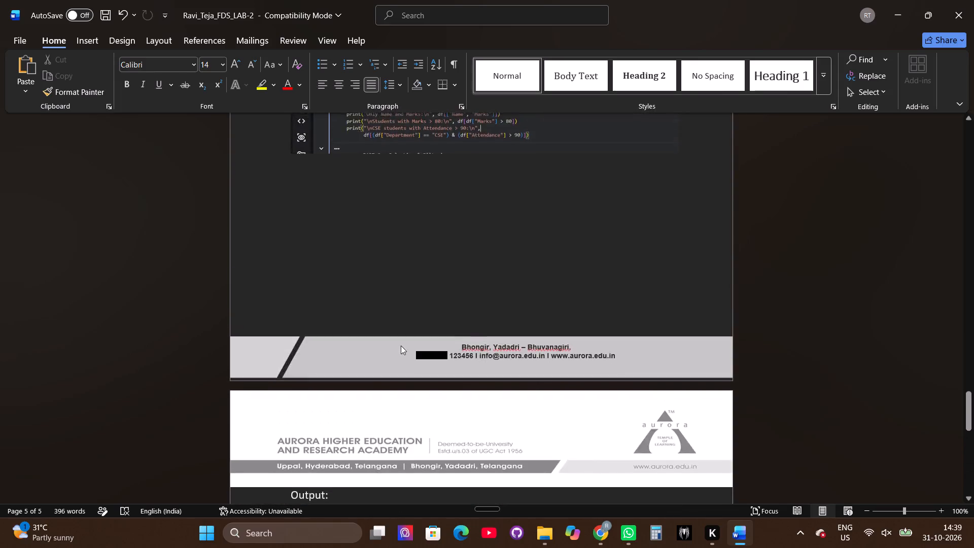
scroll(401, 346, "up", 7)
scroll(401, 346, "down", 3)
scroll(401, 346, "up", 4)
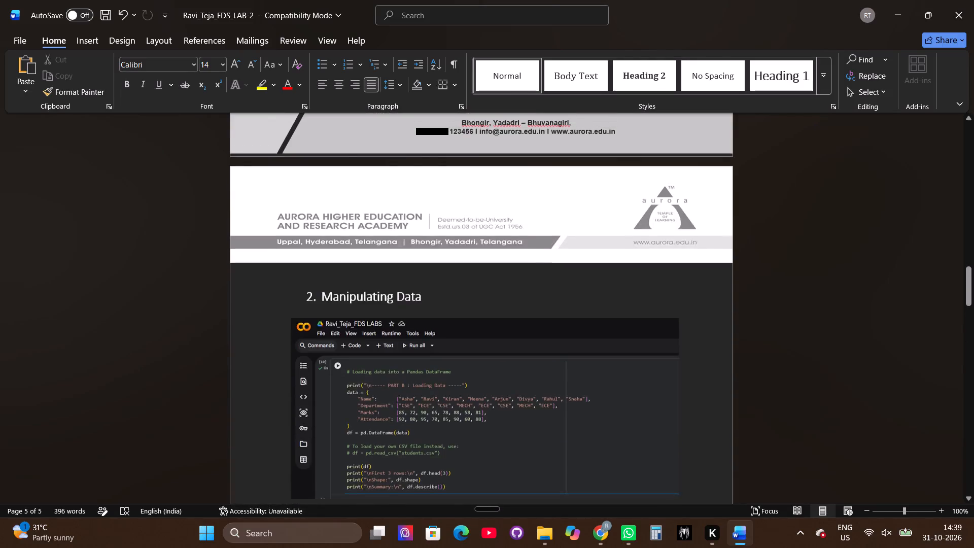
scroll(401, 346, "up", 6)
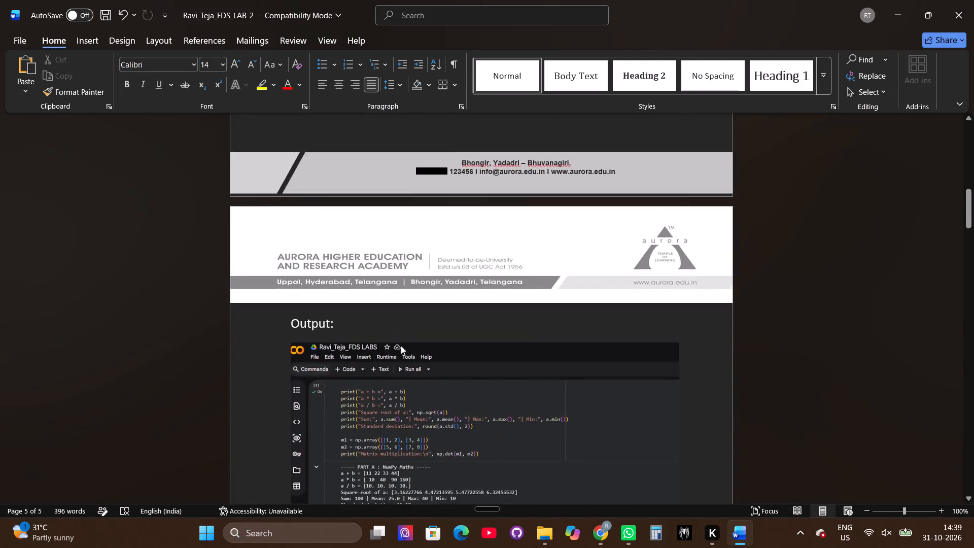
scroll(362, 275, "up", 3)
left_click_drag(419, 386, 281, 392)
left_click(367, 409)
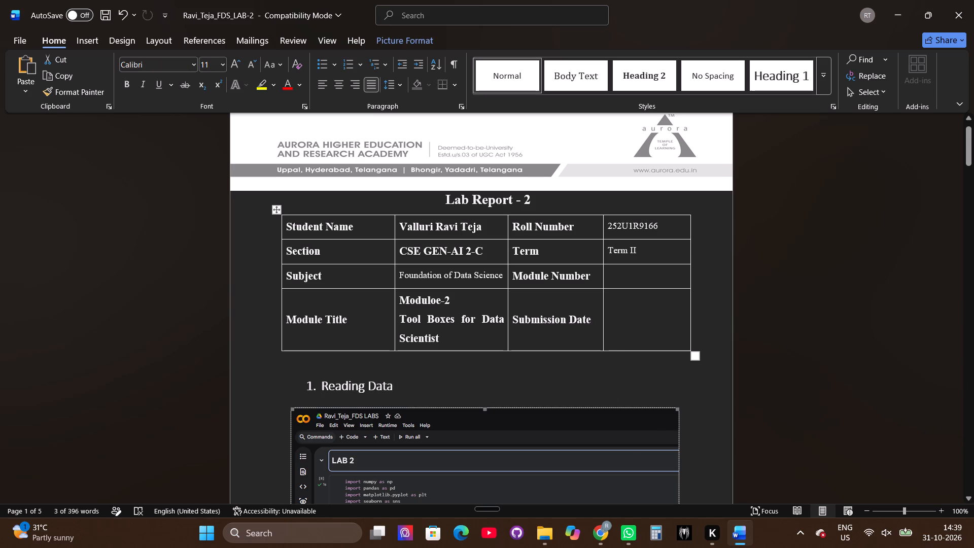
Enter 31-10-2026 as the Submission Date in the report's header table.
left_click(620, 312)
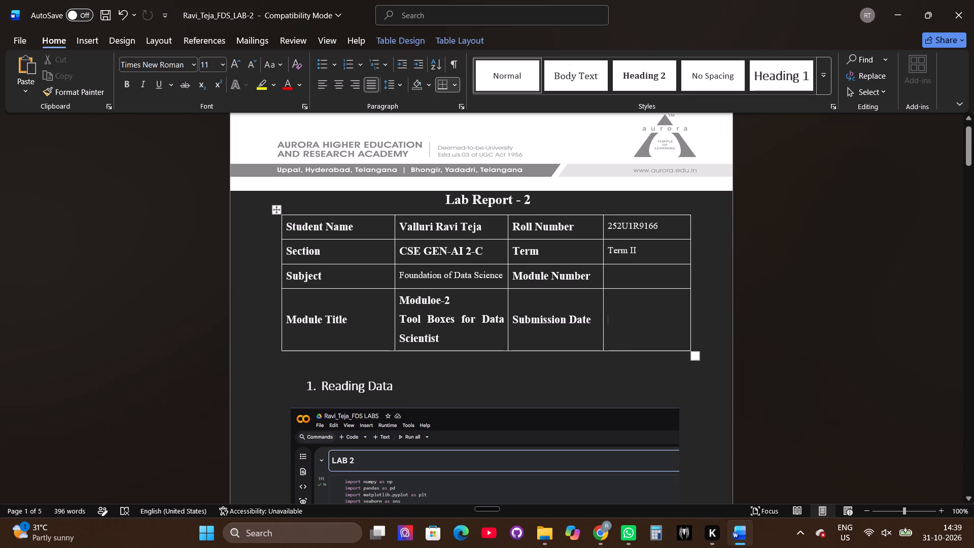
type("31-10-")
type("2026")
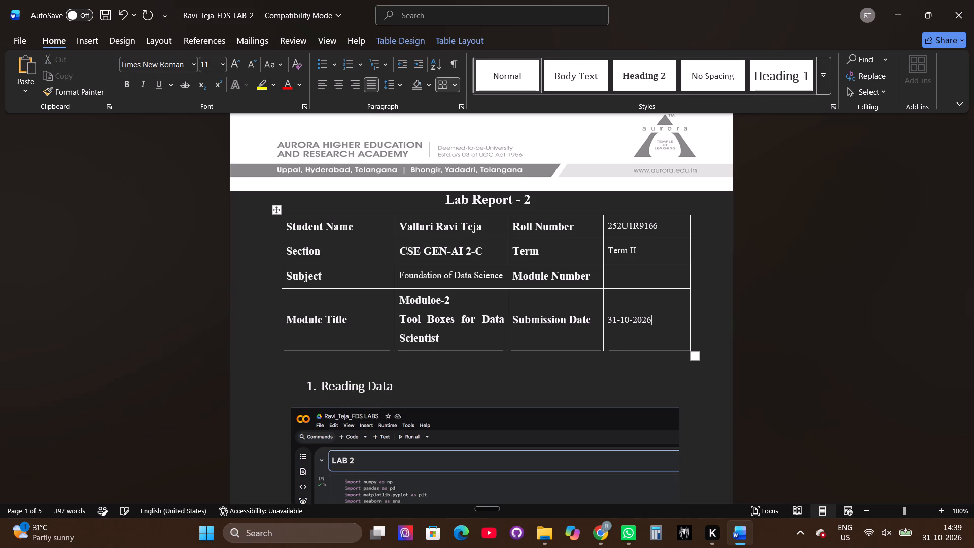